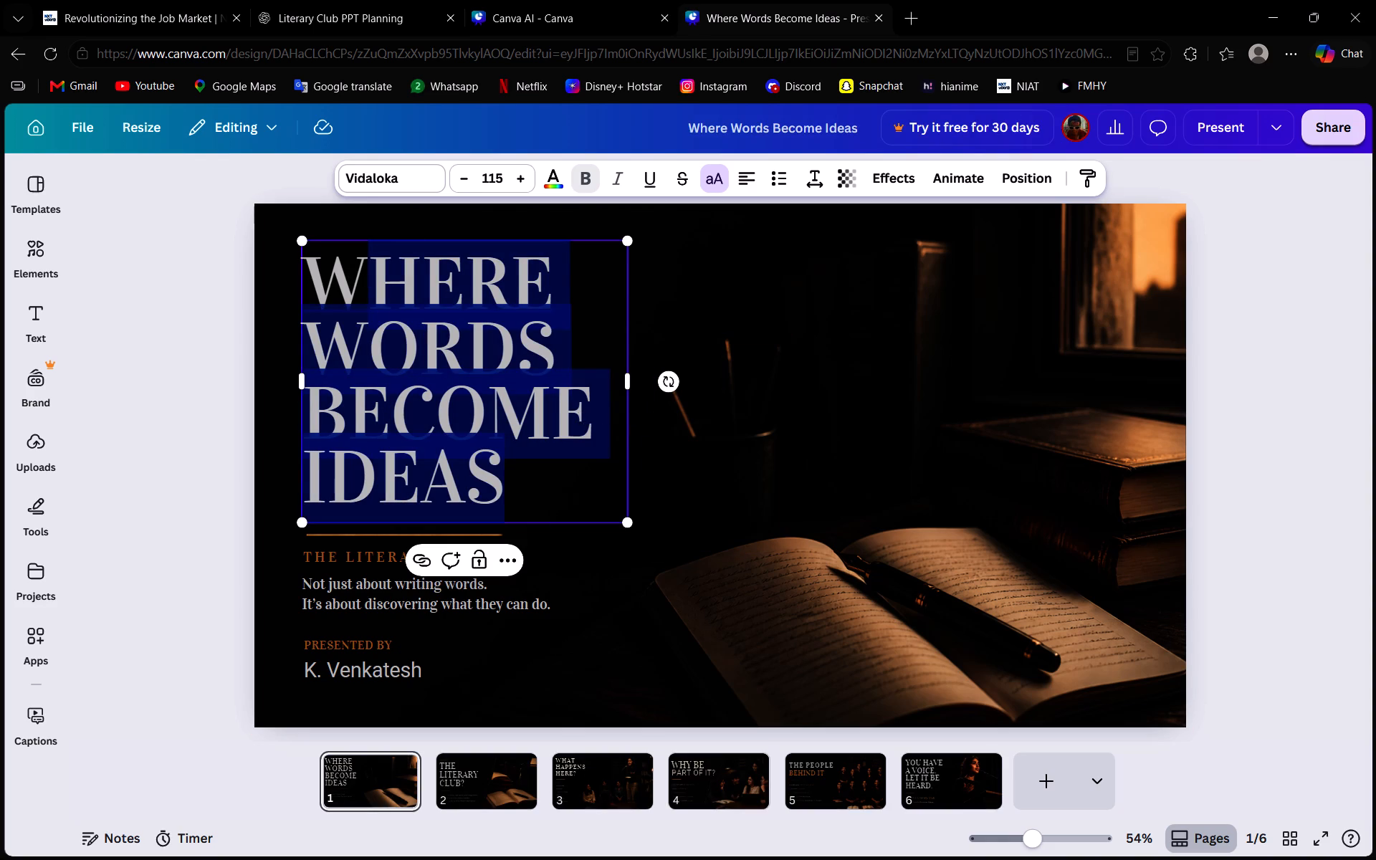
key(Delete)
key(Delete)
drag(363, 301, 282, 297)
key(Delete)
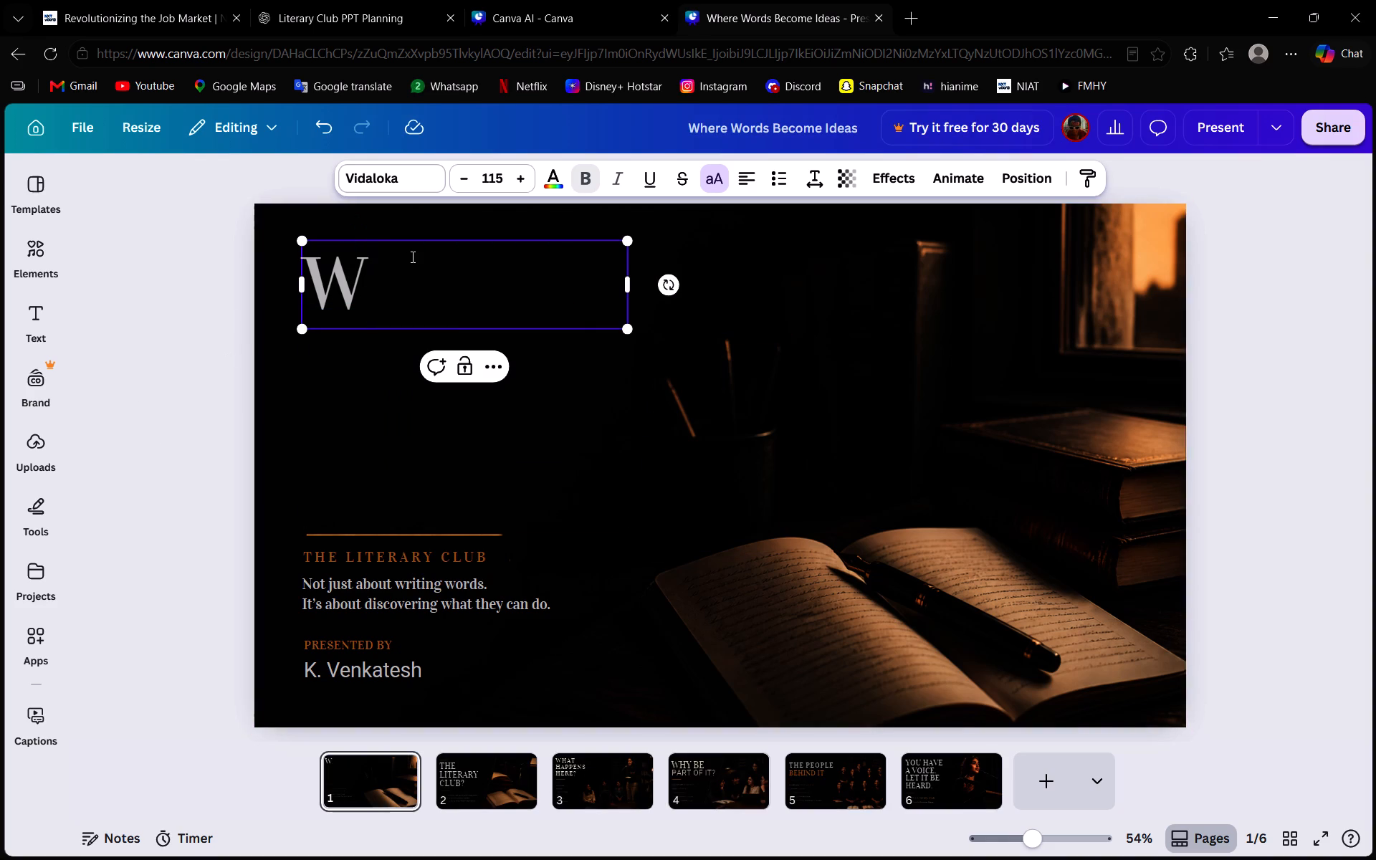
click(141, 358)
click(338, 277)
key(Delete)
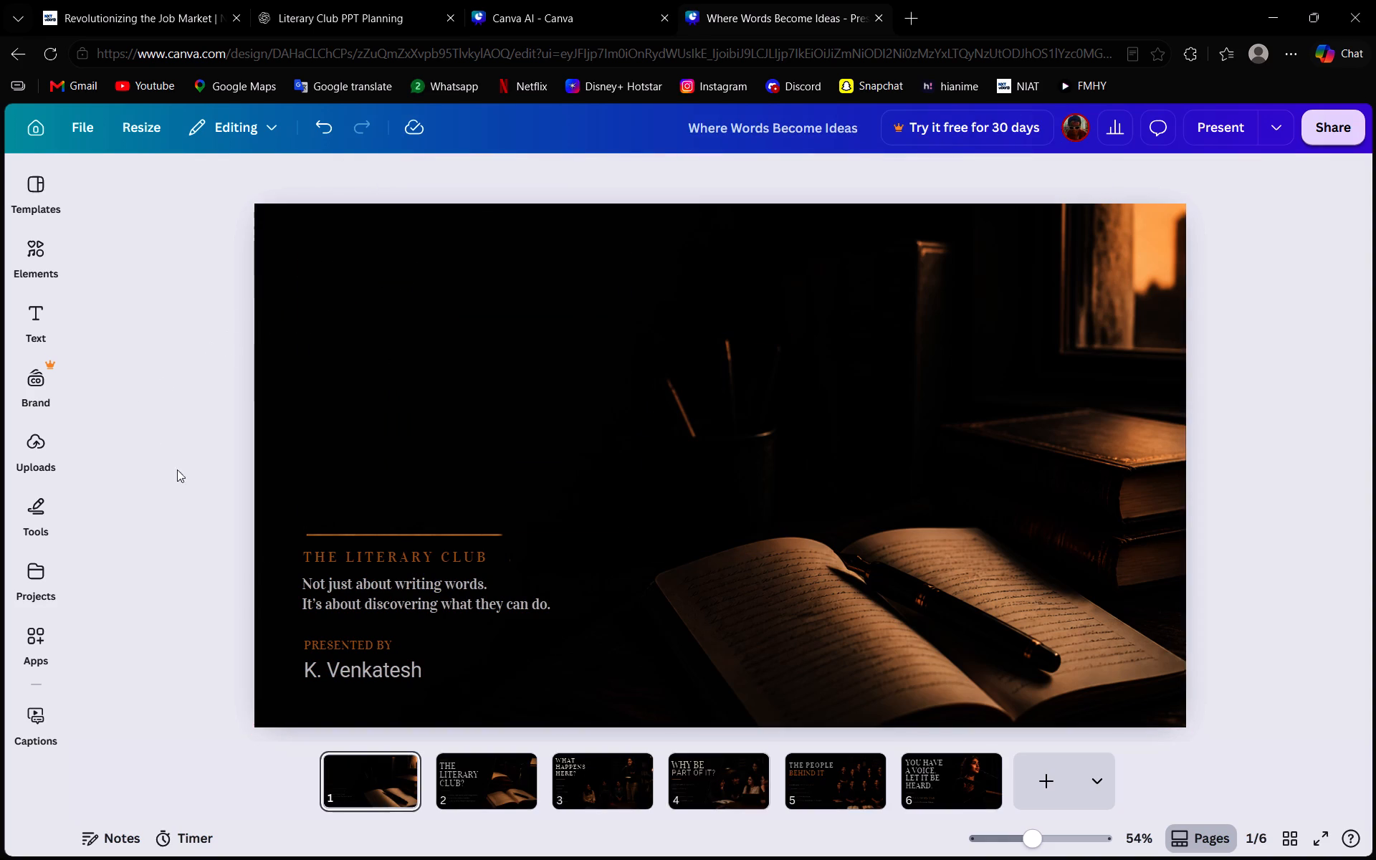
Move the "THE LITERARY CLUB" text on slide 1 up into the empty title area.
click(379, 560)
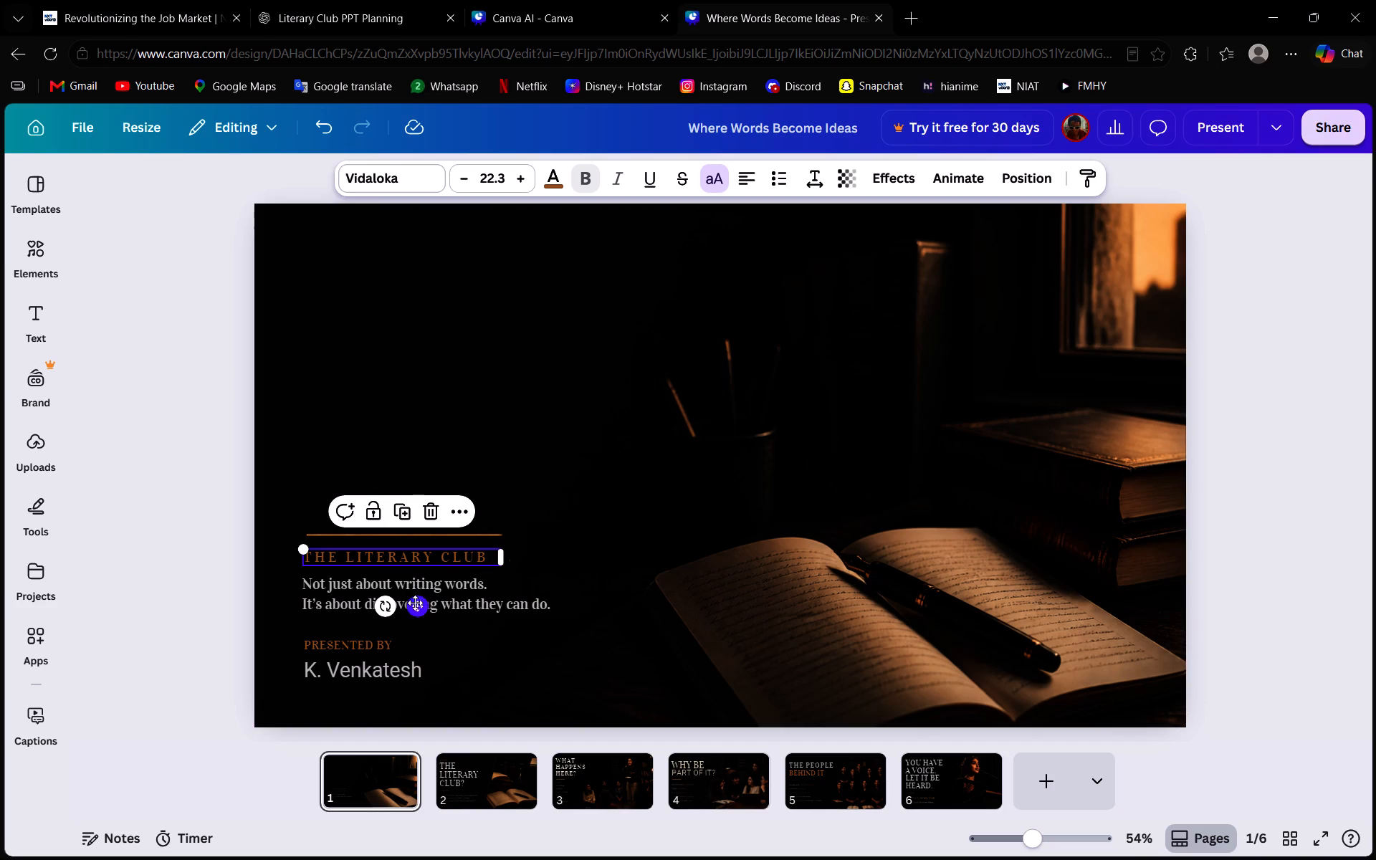
drag(415, 608, 441, 392)
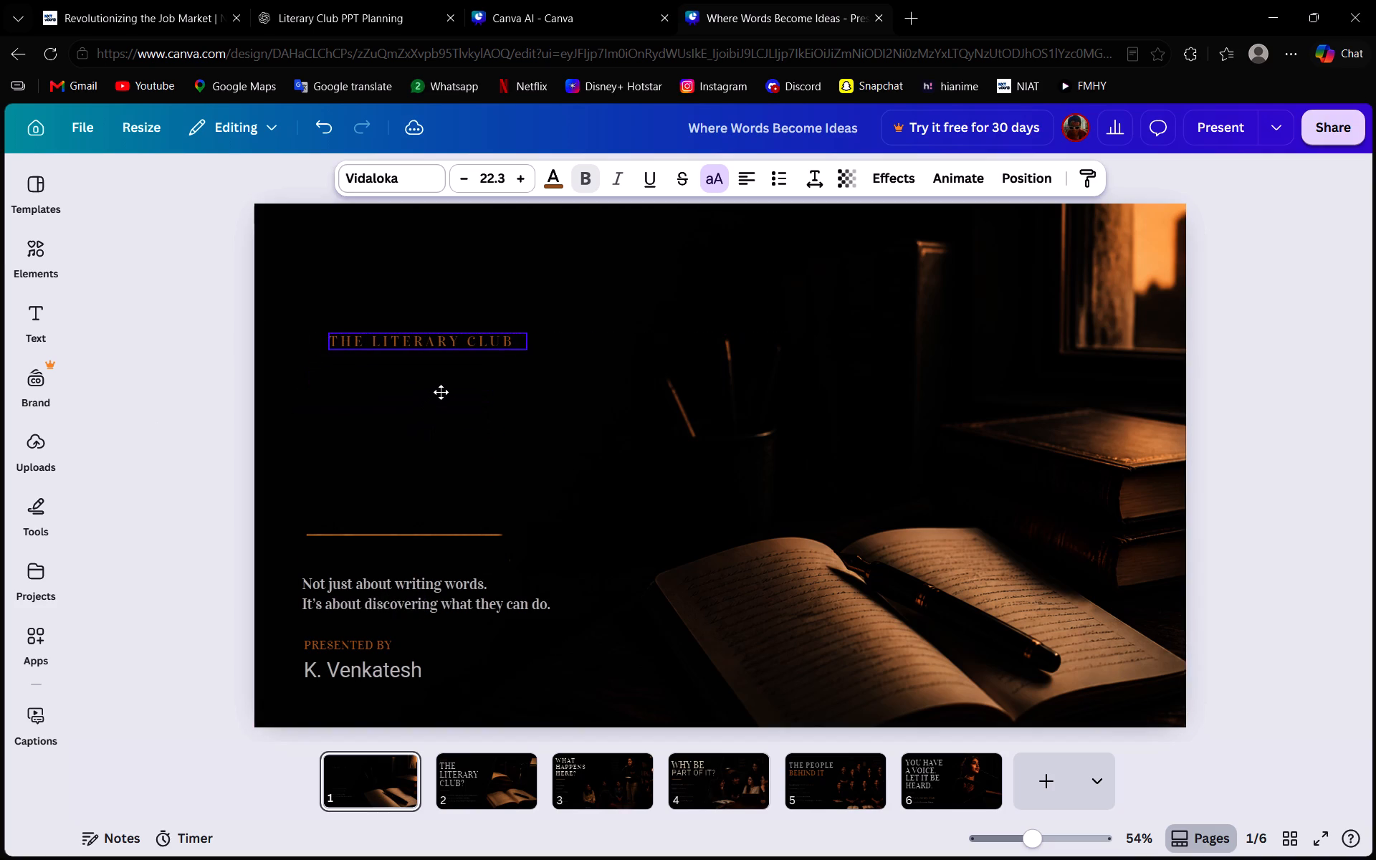
drag(441, 392, 443, 392)
Enlarge the "THE LITERARY CLUB" text to font size 56.
triple_click(525, 179)
triple_click(525, 179)
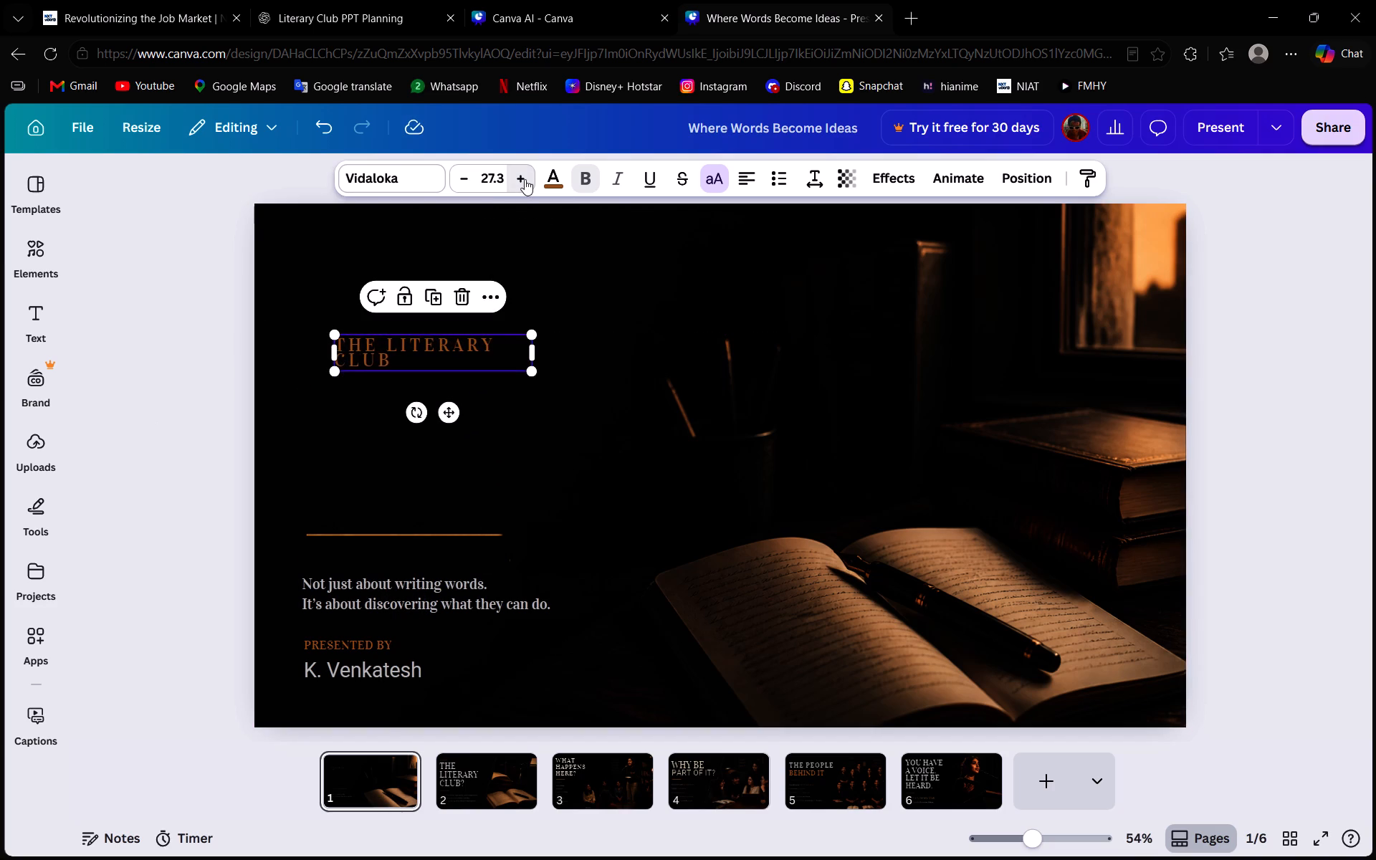
double_click(525, 179)
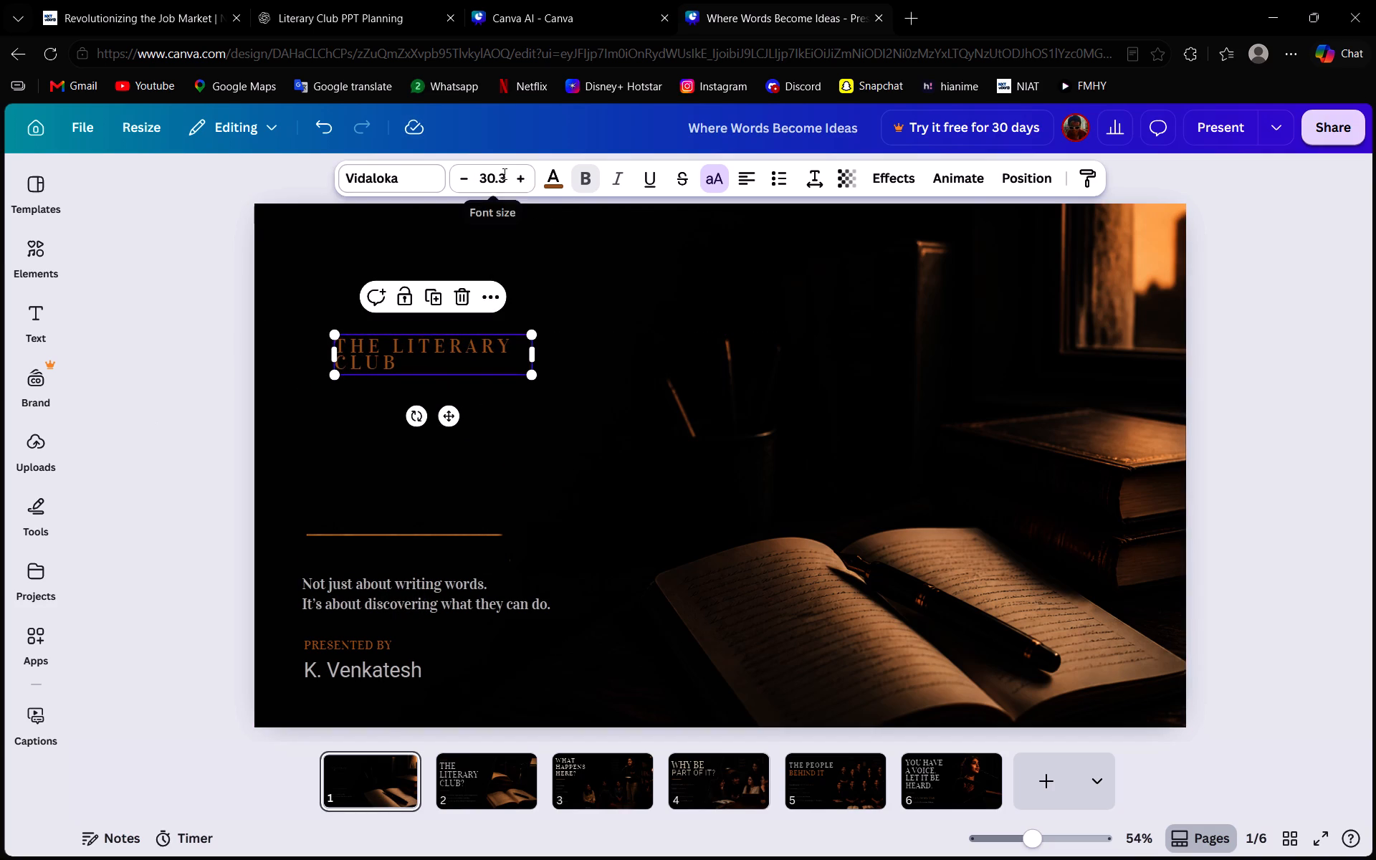
click(517, 179)
click(490, 185)
scroll(484, 449, down, 2)
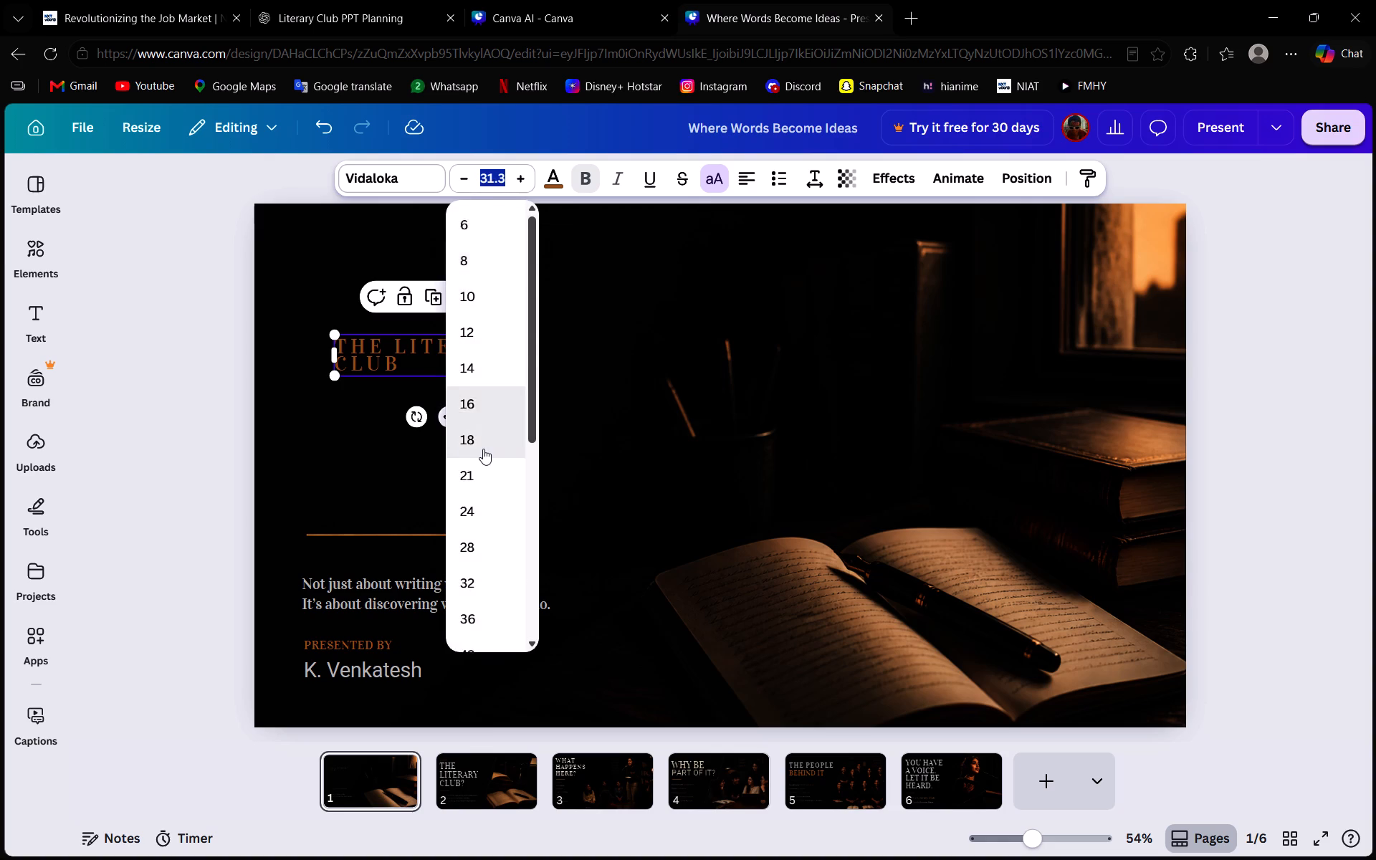
scroll(483, 449, down, 7)
scroll(481, 355, up, 1)
click(476, 348)
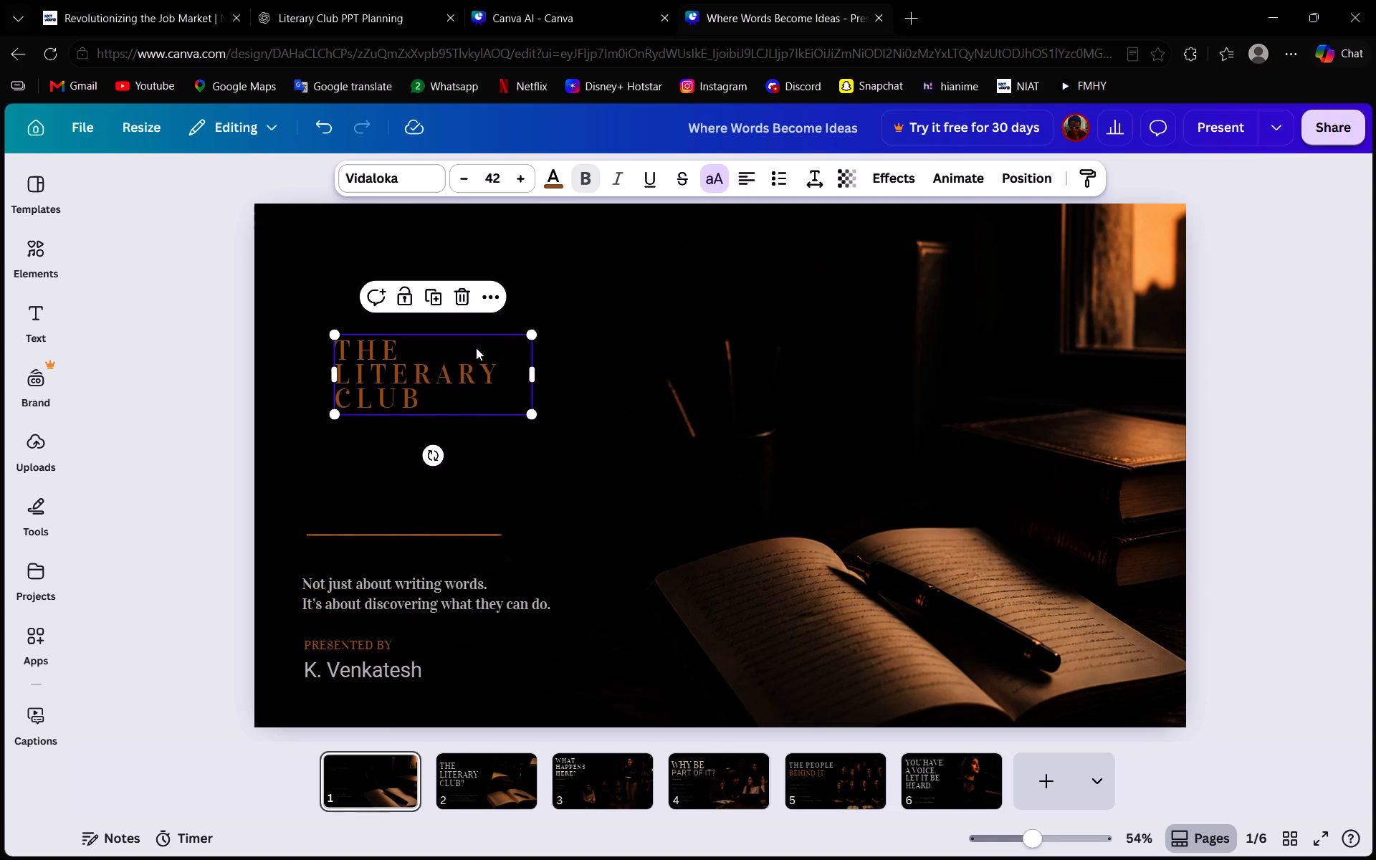
click(489, 179)
scroll(458, 500, down, 1)
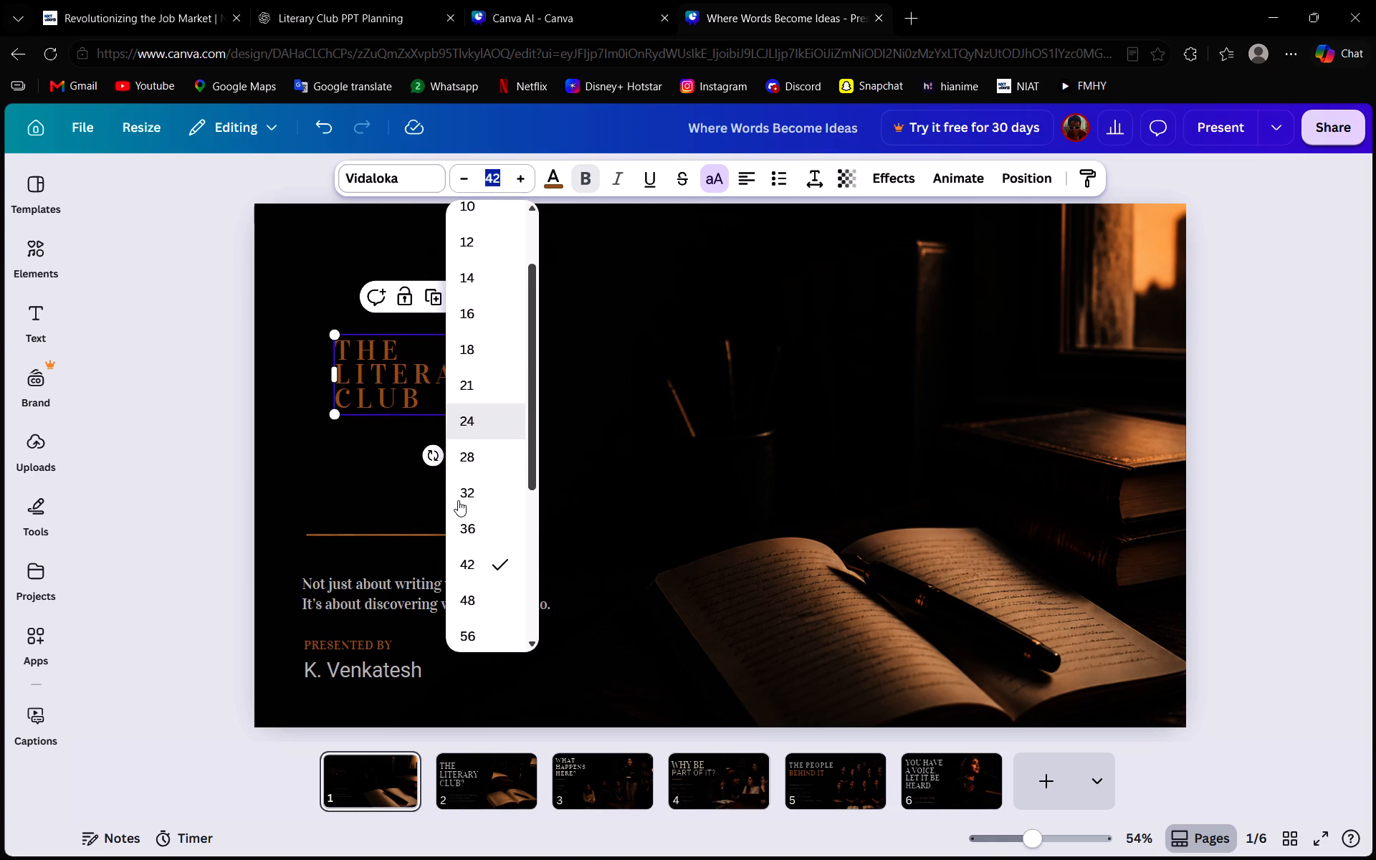
scroll(458, 500, down, 2)
click(478, 453)
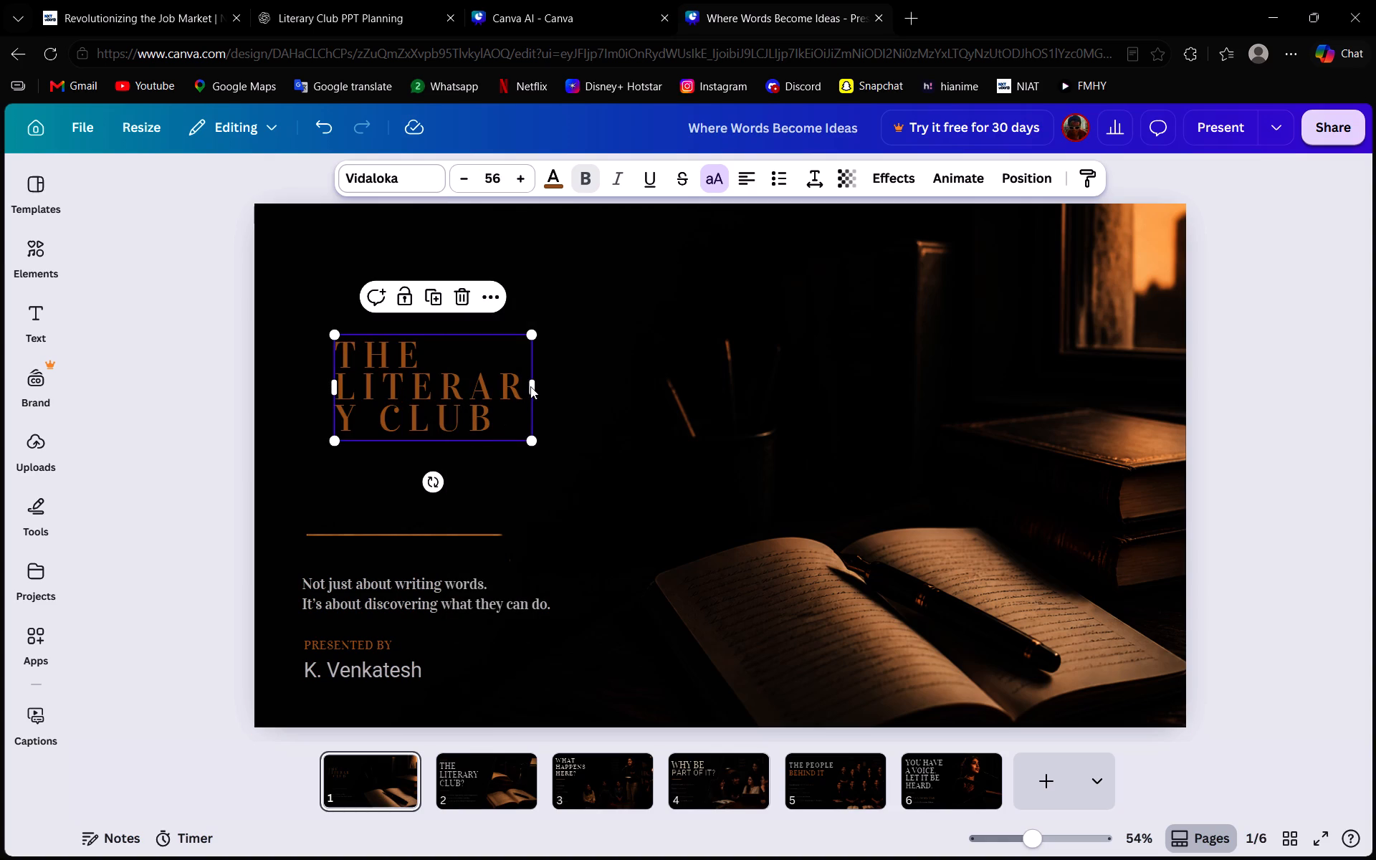
Widen the "THE LITERARY CLUB" text box to about 1,024 so the title fits on one line.
click(532, 386)
click(535, 386)
drag(535, 386, 580, 382)
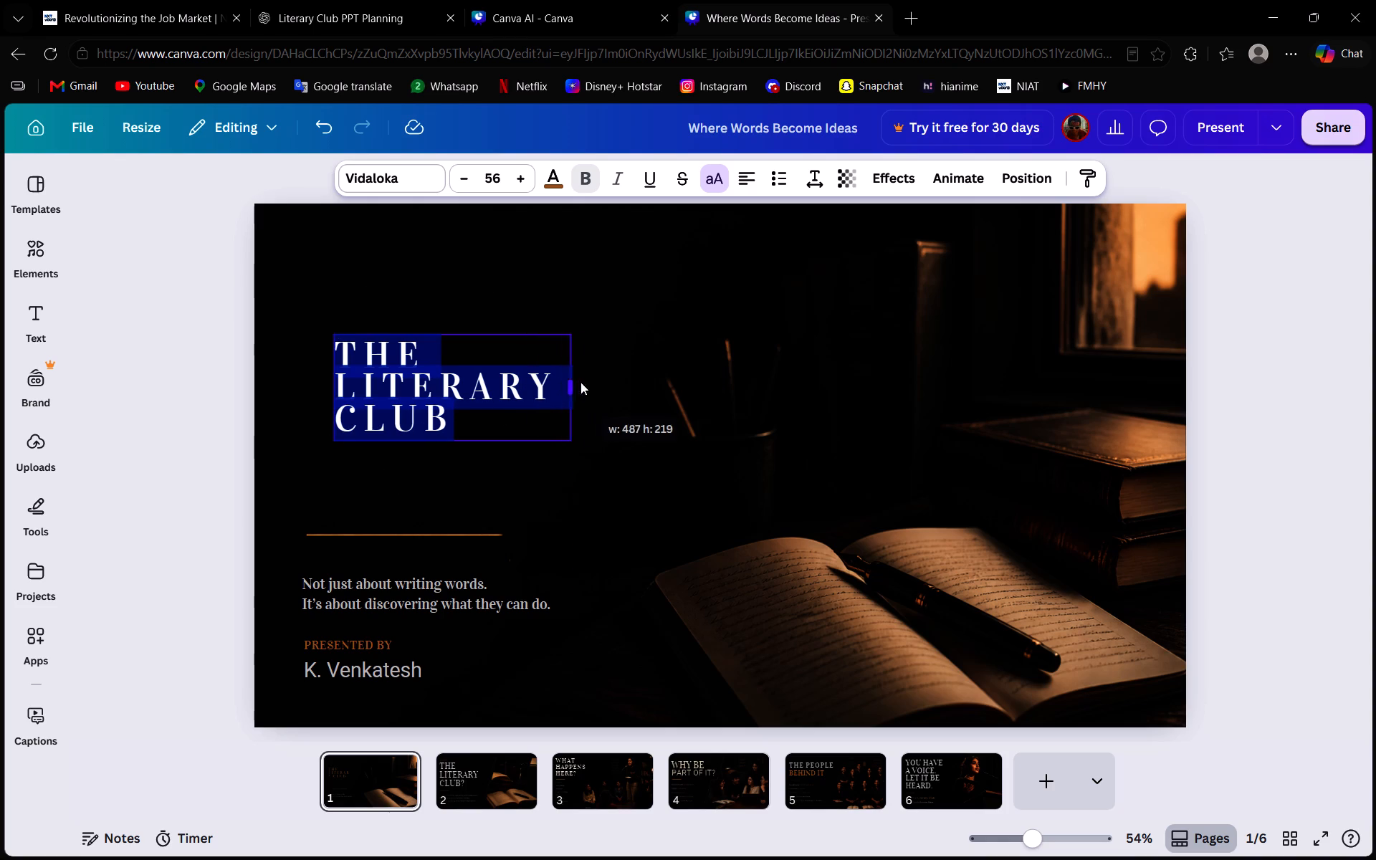
drag(580, 382, 618, 381)
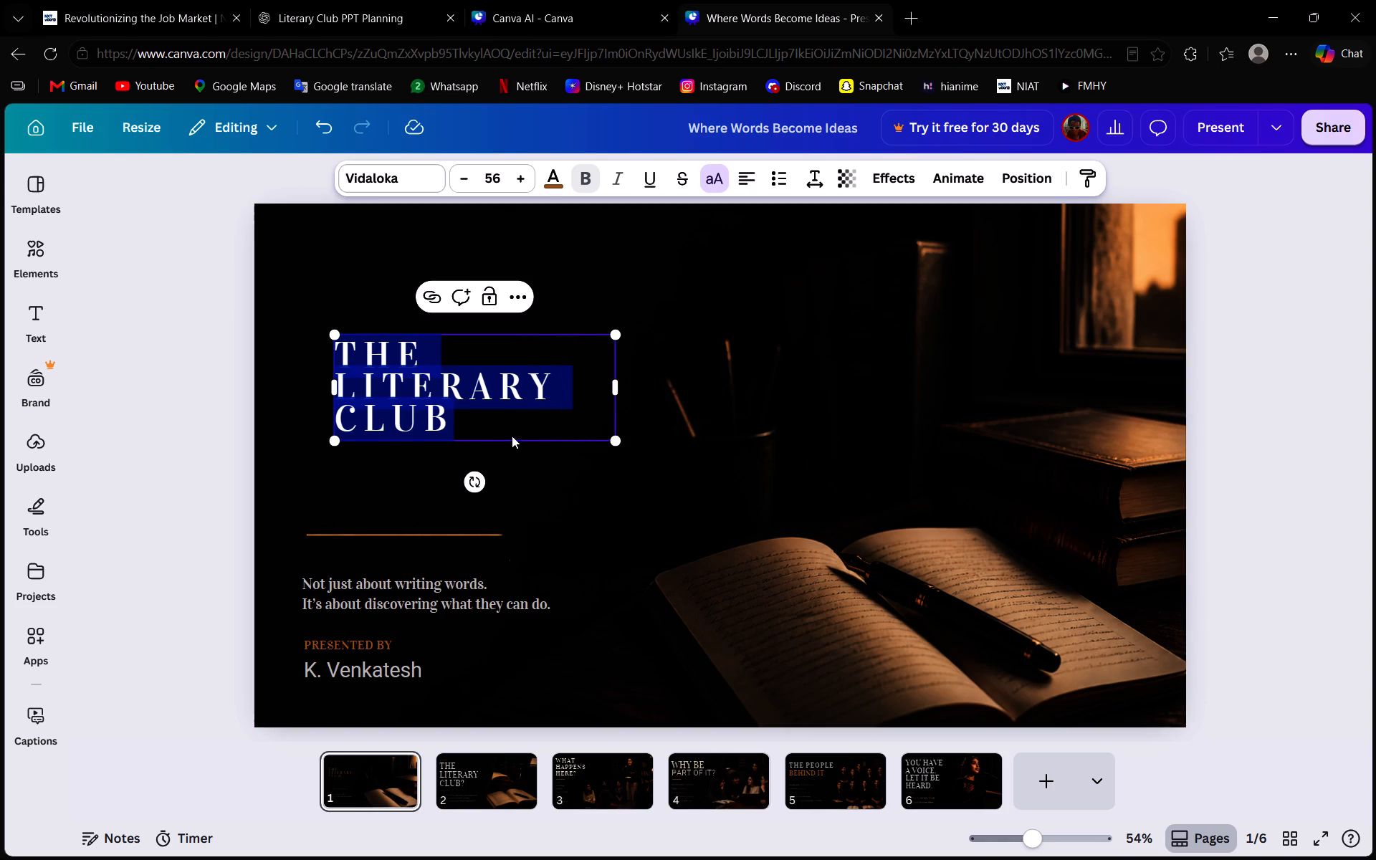
drag(514, 440, 516, 454)
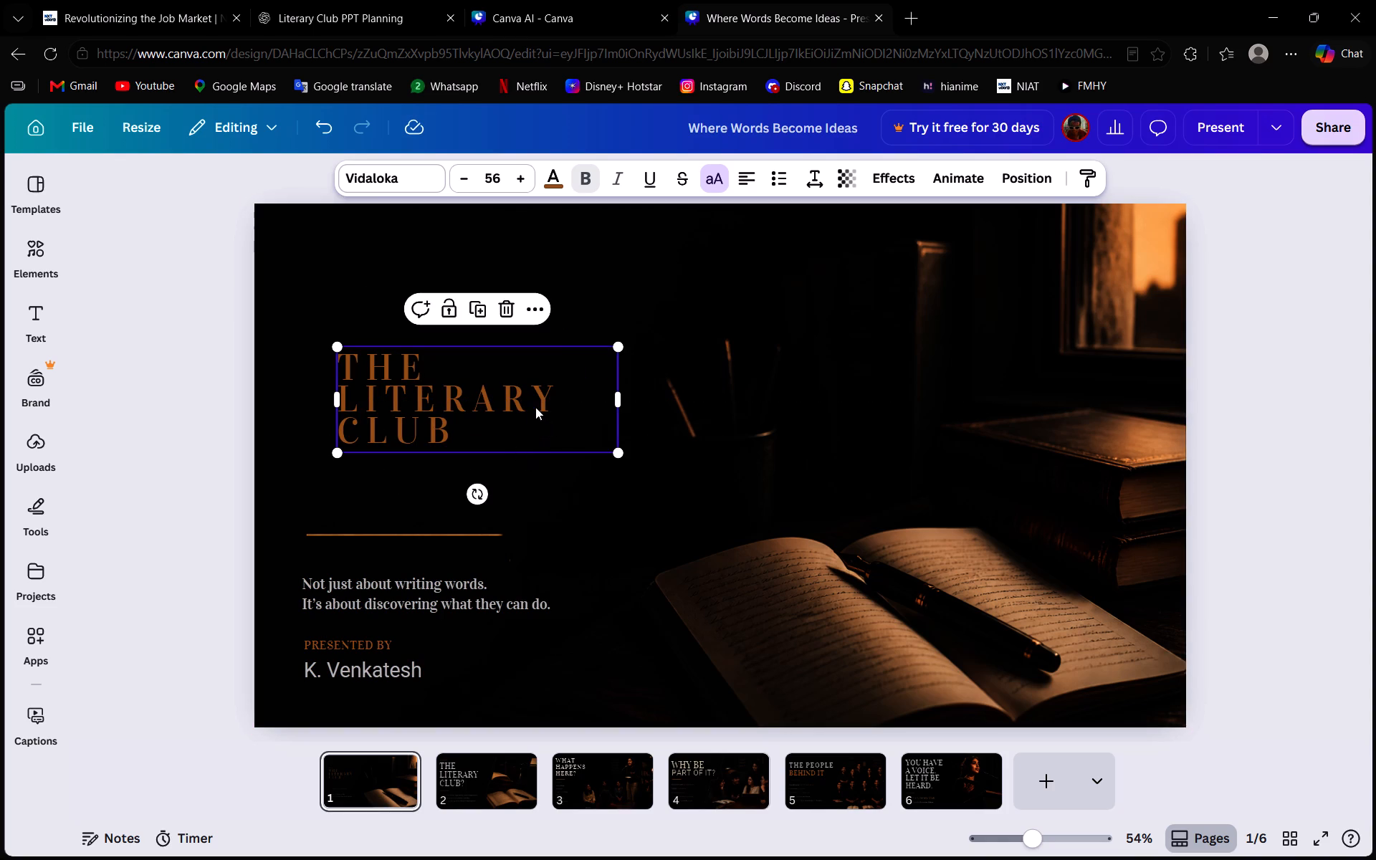
click(505, 373)
click(494, 401)
key(ctrl+Left)
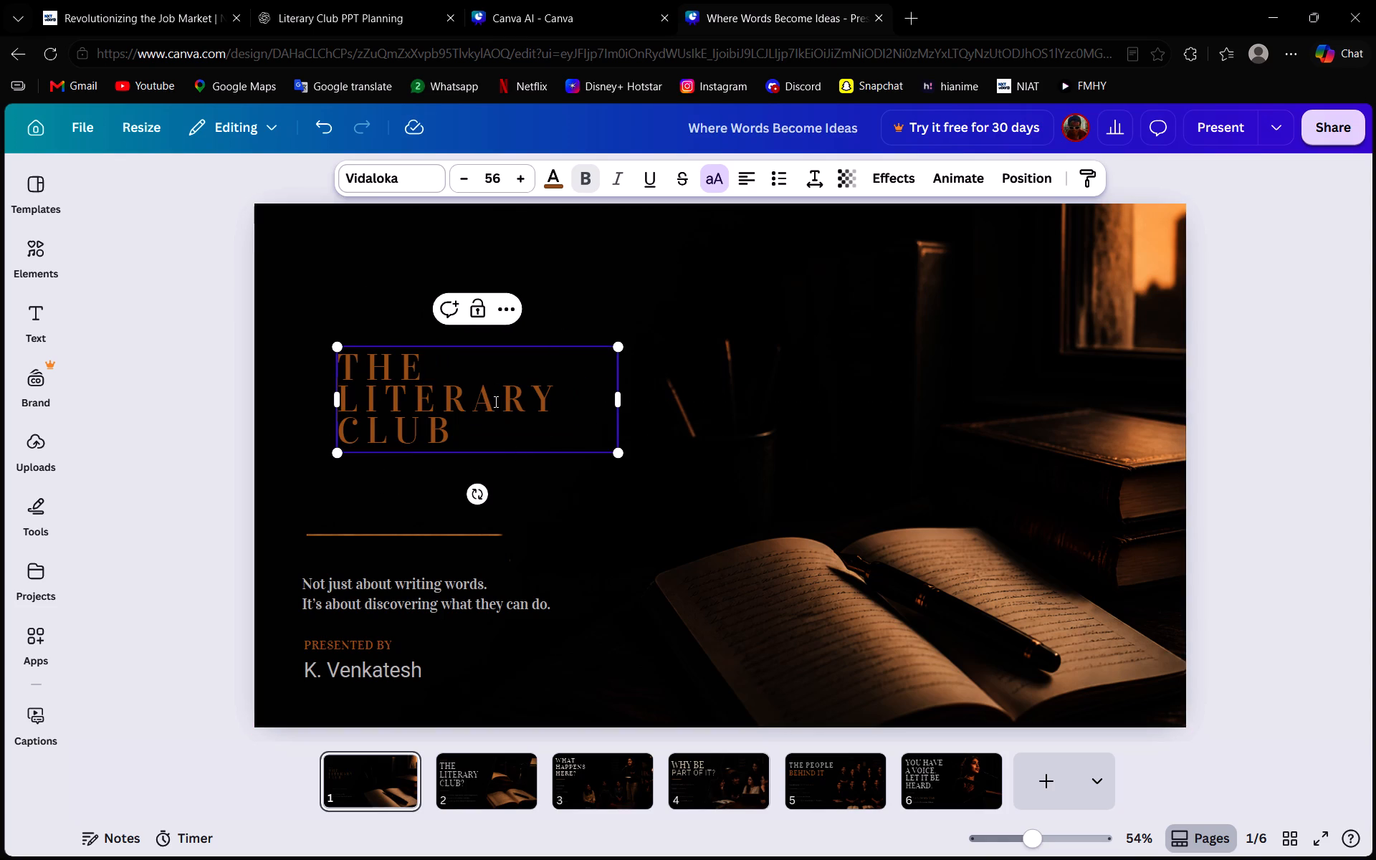
key(BackSpace)
key(space)
drag(621, 403, 836, 403)
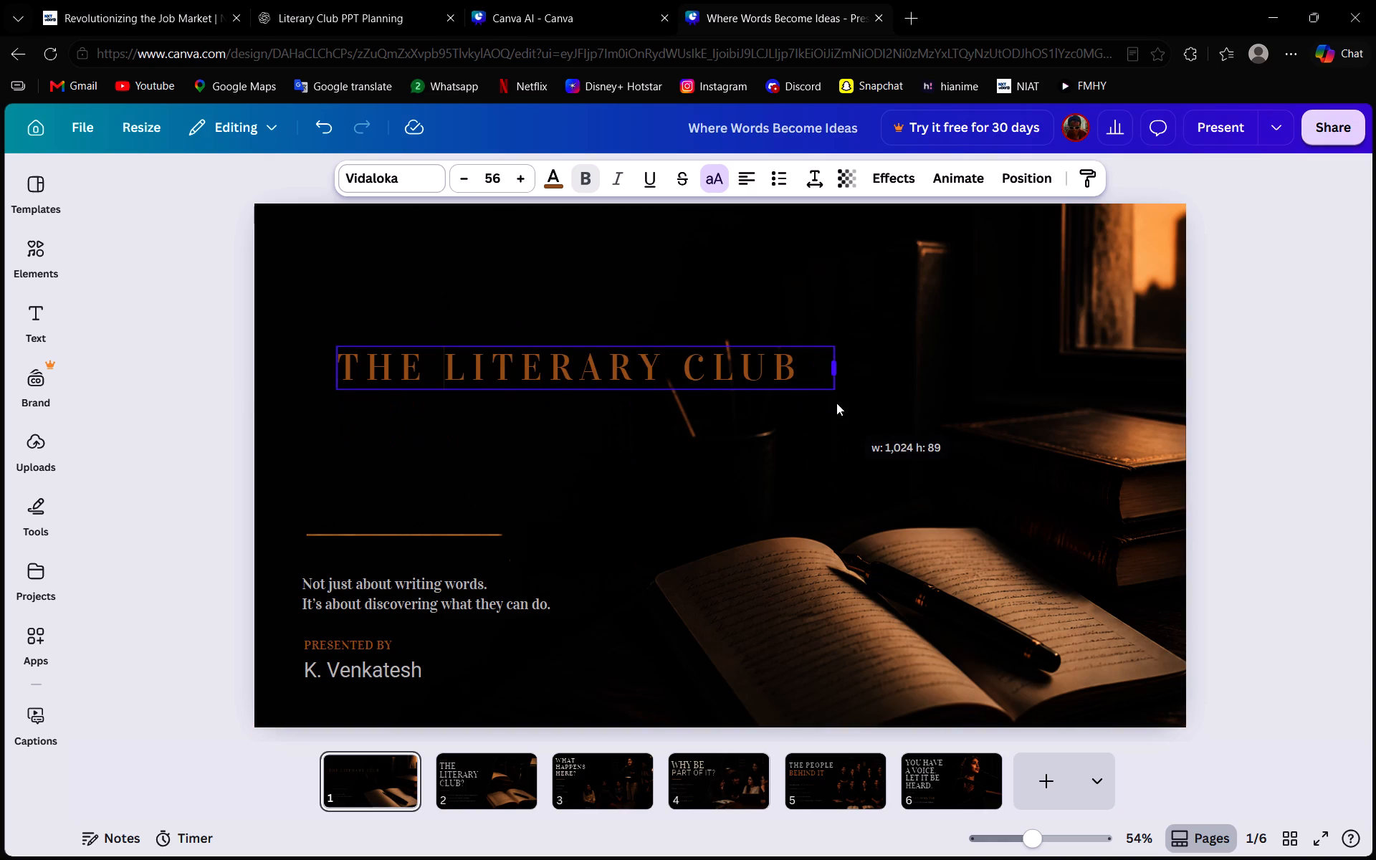
drag(836, 403, 837, 403)
Shift the title past the slide's left edge so that only "LITERARY CLUB" shows on the slide.
drag(601, 432, 438, 439)
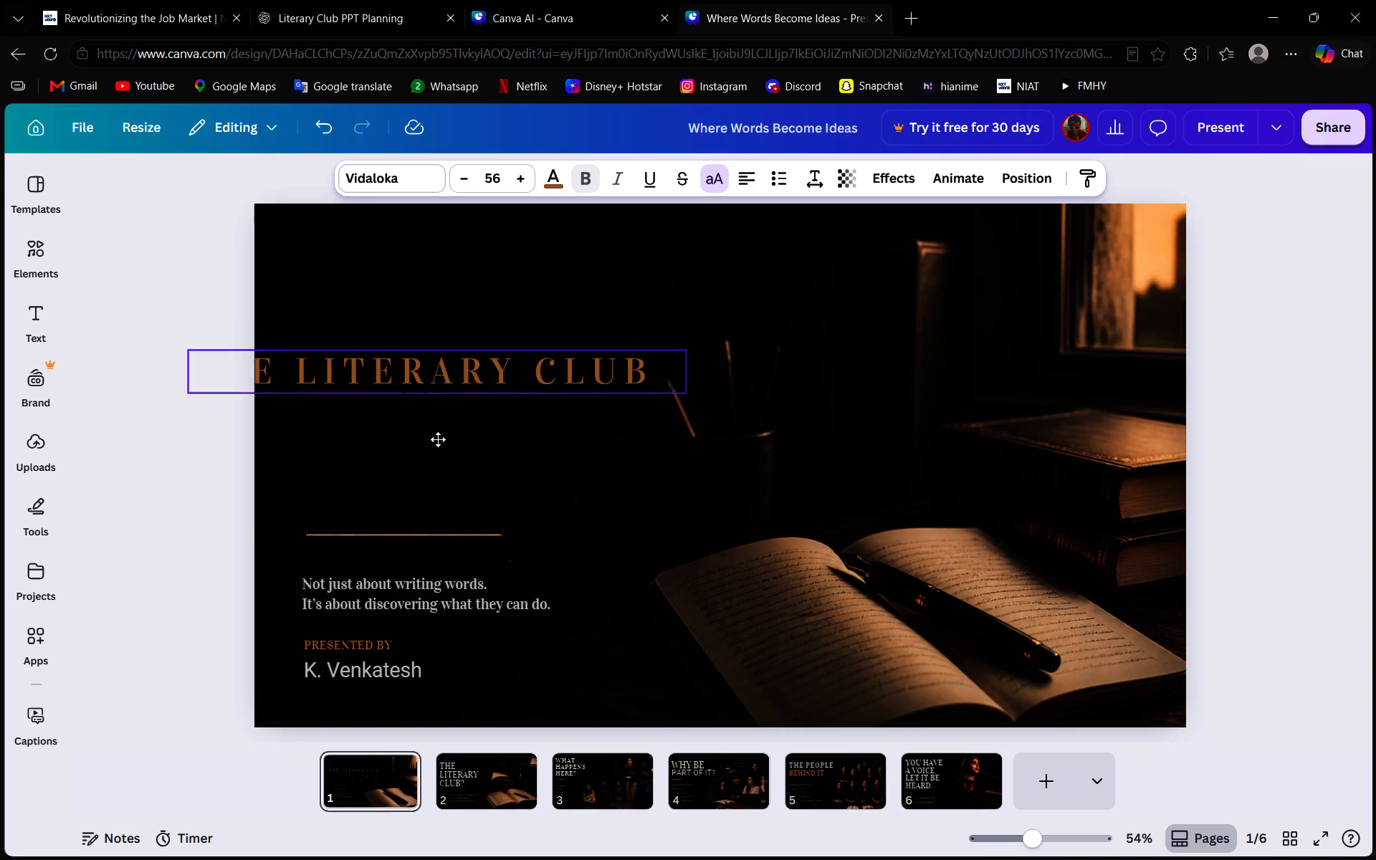
drag(438, 439, 419, 451)
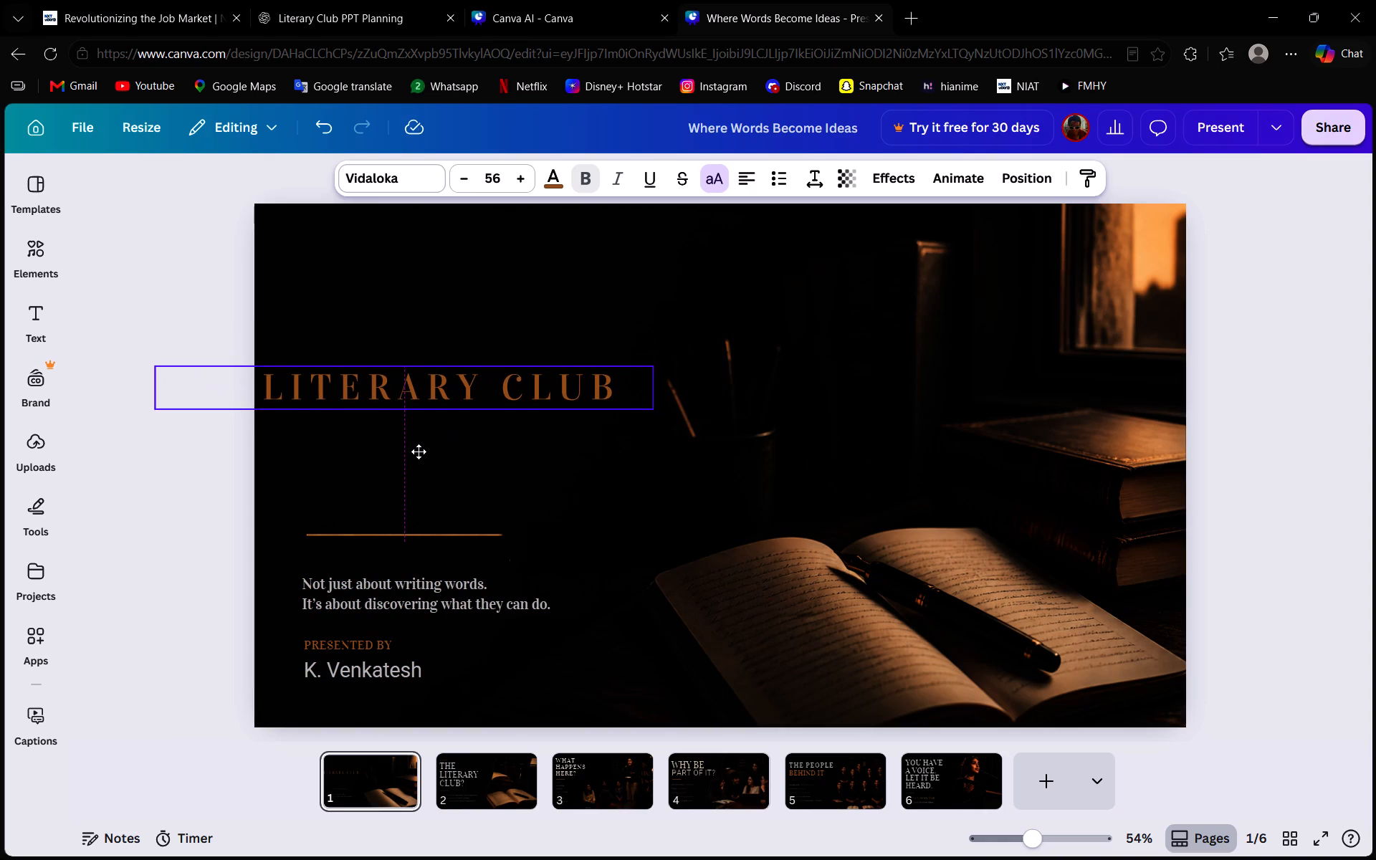
drag(419, 451, 419, 443)
Move the orange line directly under the "LITERARY CLUB" title and place the two-line tagline below it.
drag(405, 537, 428, 444)
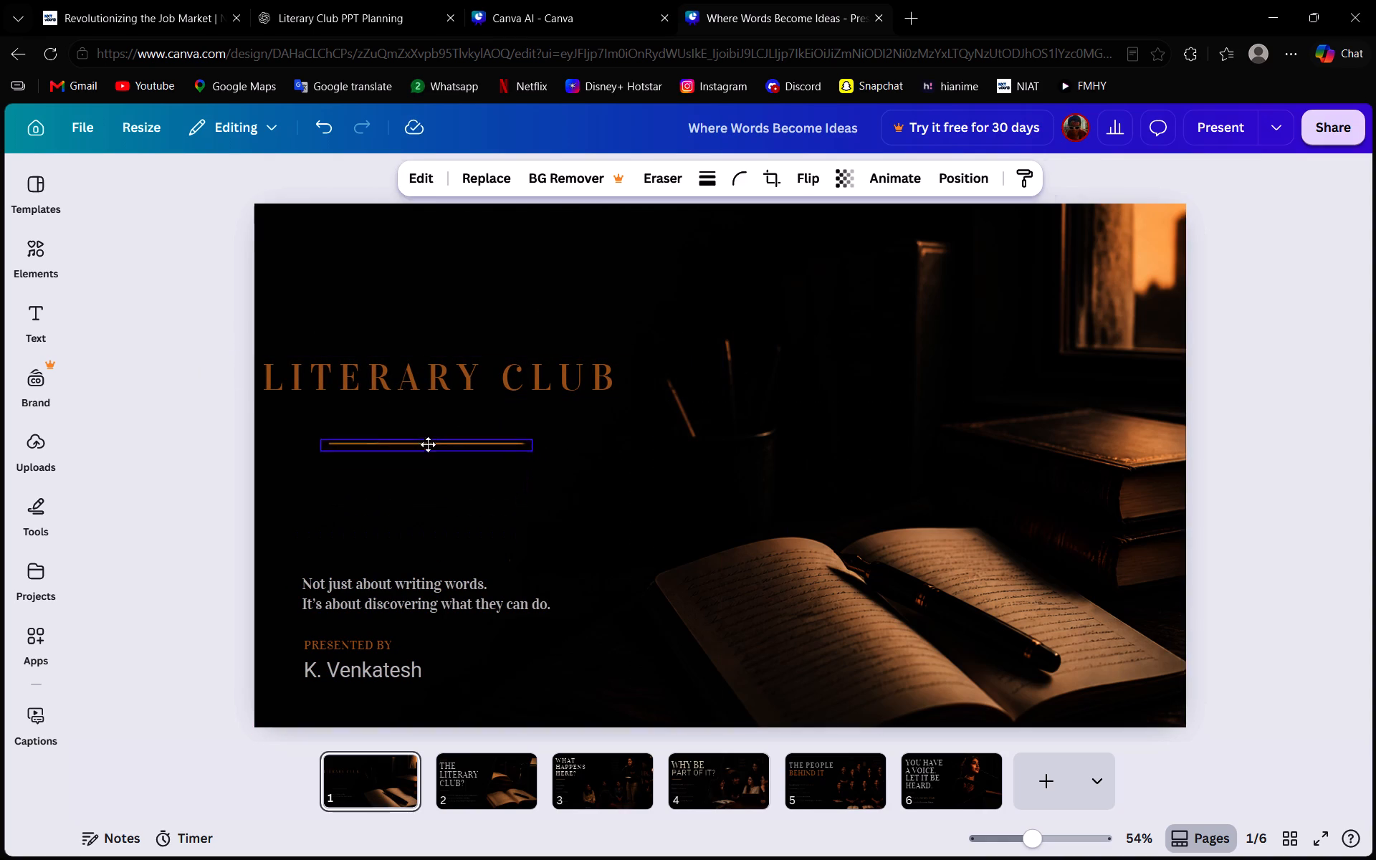
drag(428, 444, 455, 408)
click(358, 584)
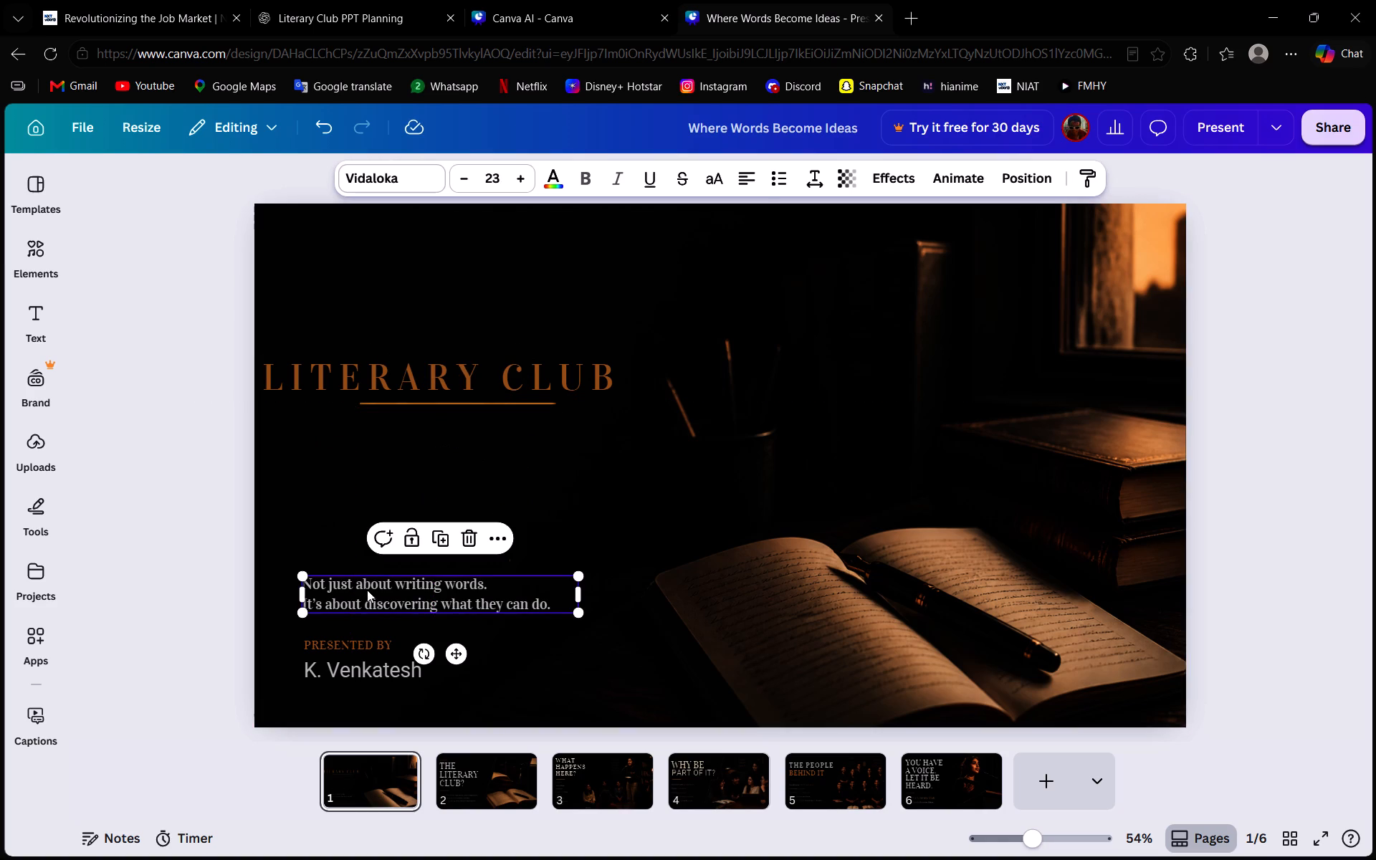
drag(532, 589, 492, 431)
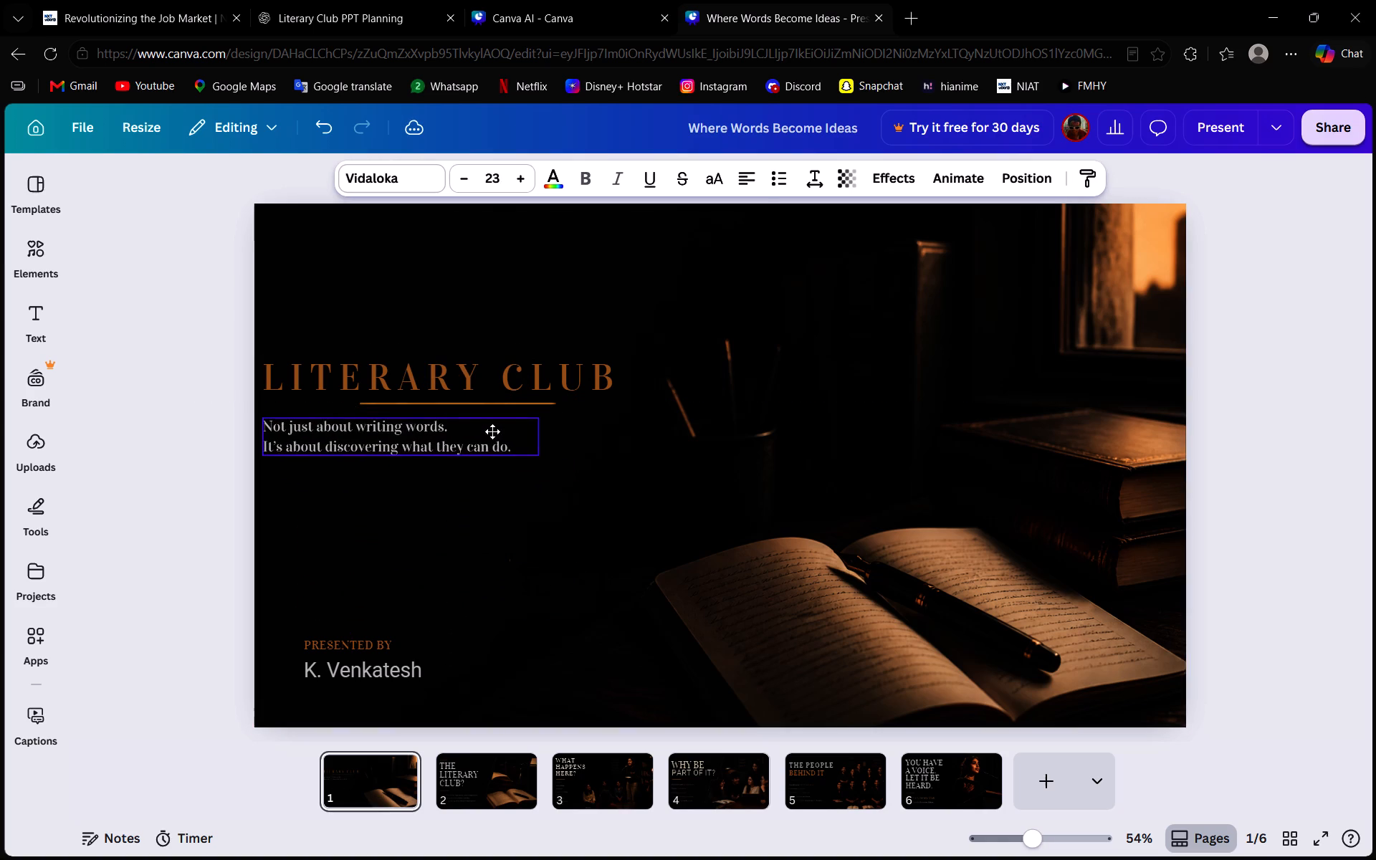
drag(492, 431, 505, 434)
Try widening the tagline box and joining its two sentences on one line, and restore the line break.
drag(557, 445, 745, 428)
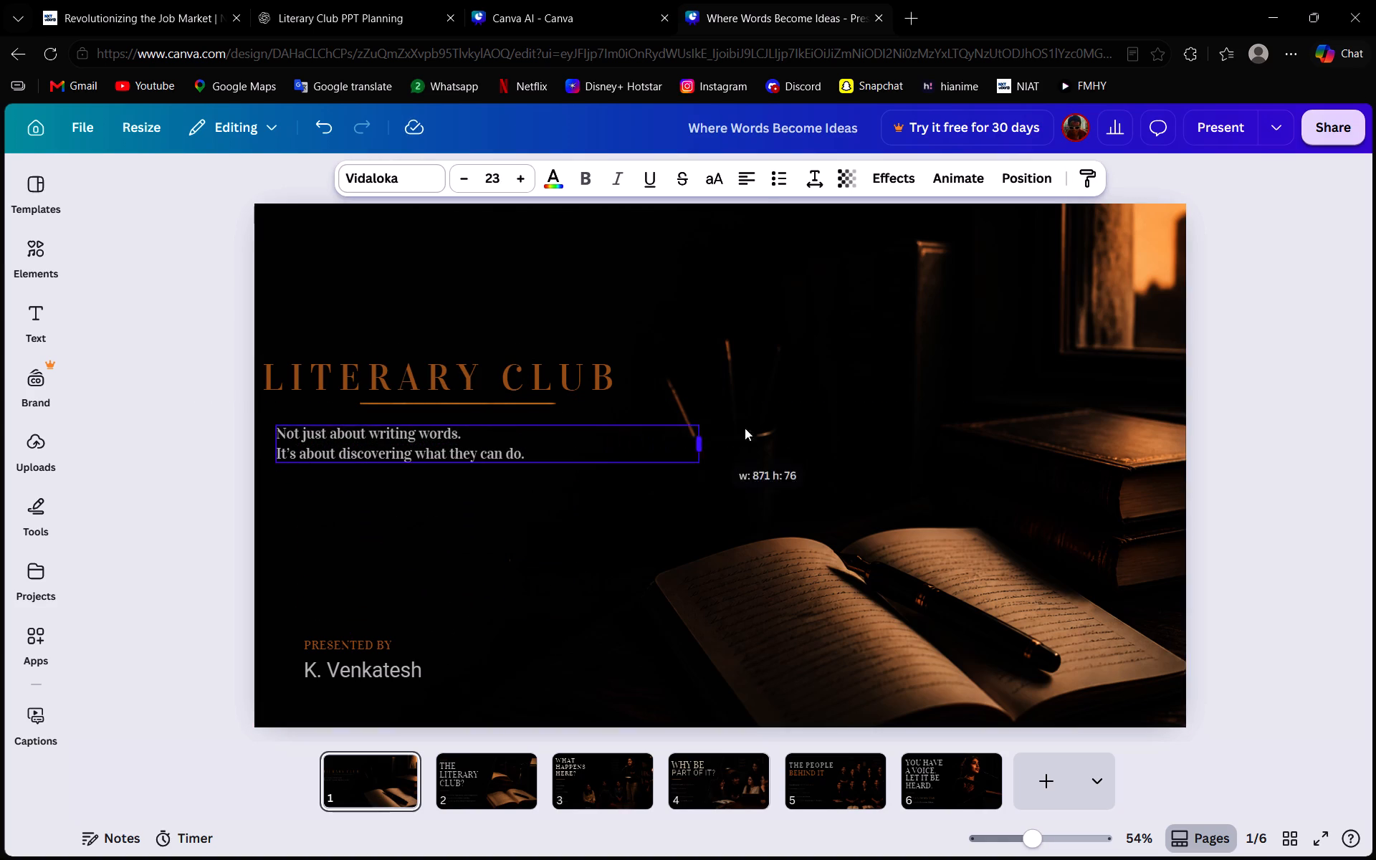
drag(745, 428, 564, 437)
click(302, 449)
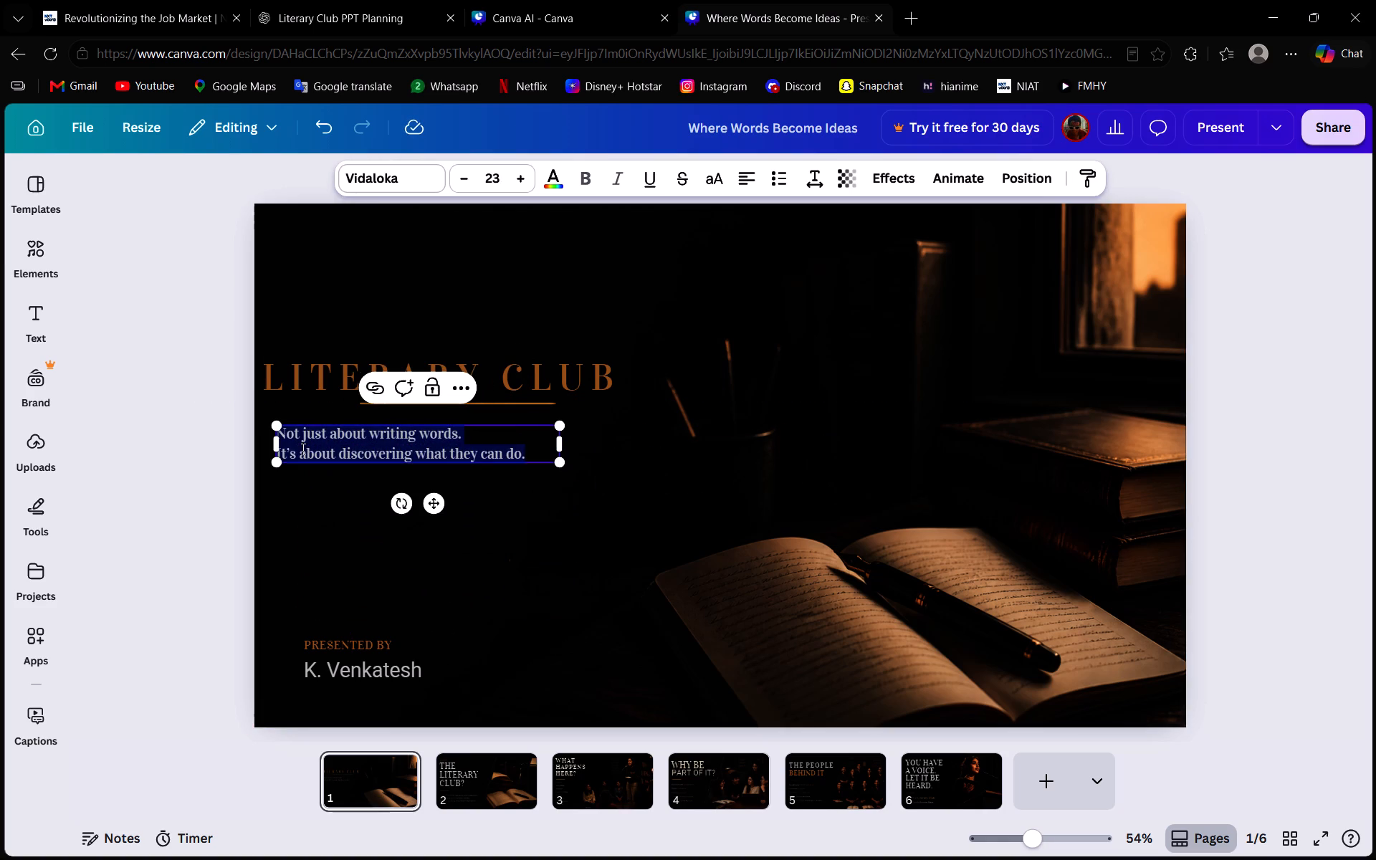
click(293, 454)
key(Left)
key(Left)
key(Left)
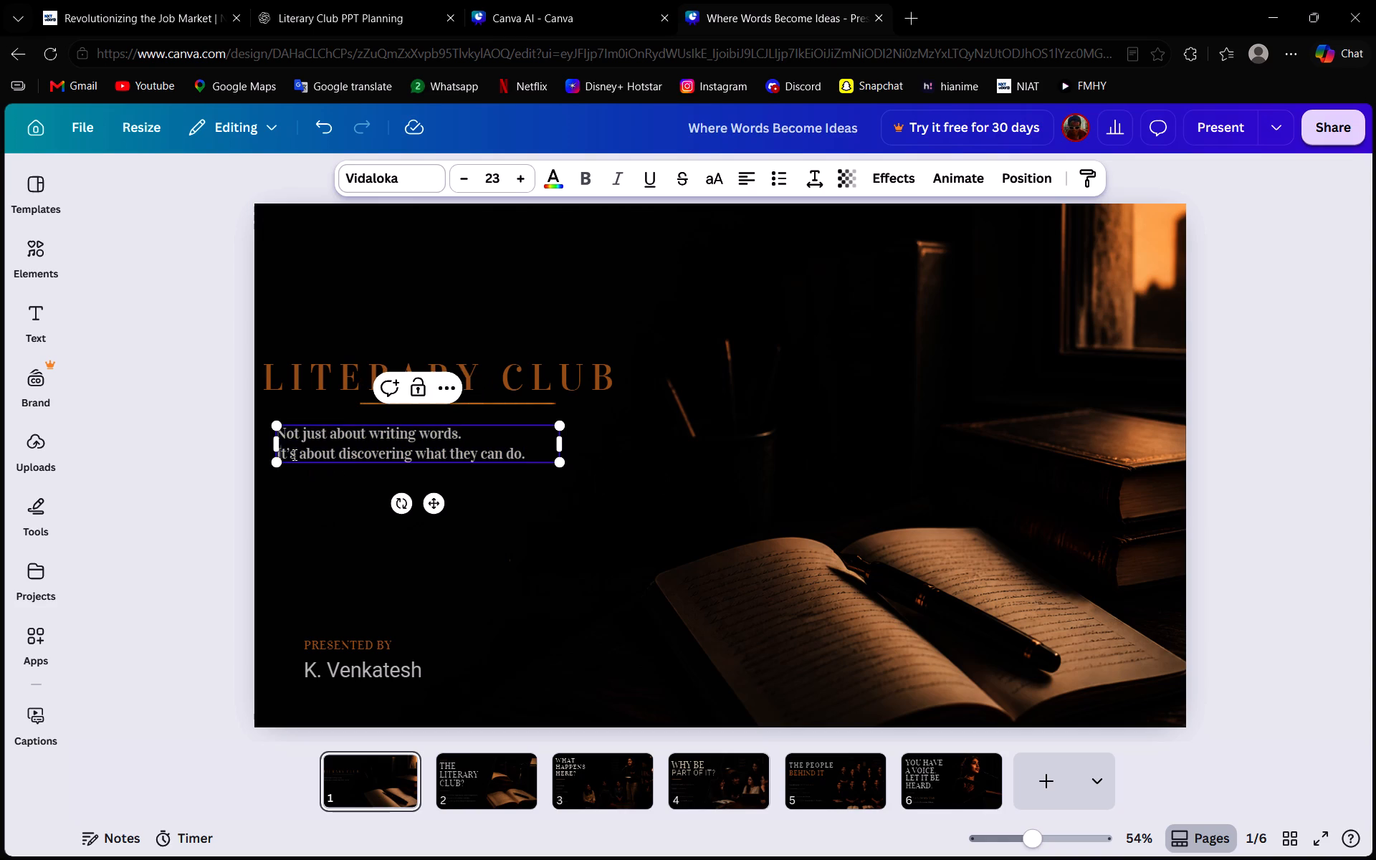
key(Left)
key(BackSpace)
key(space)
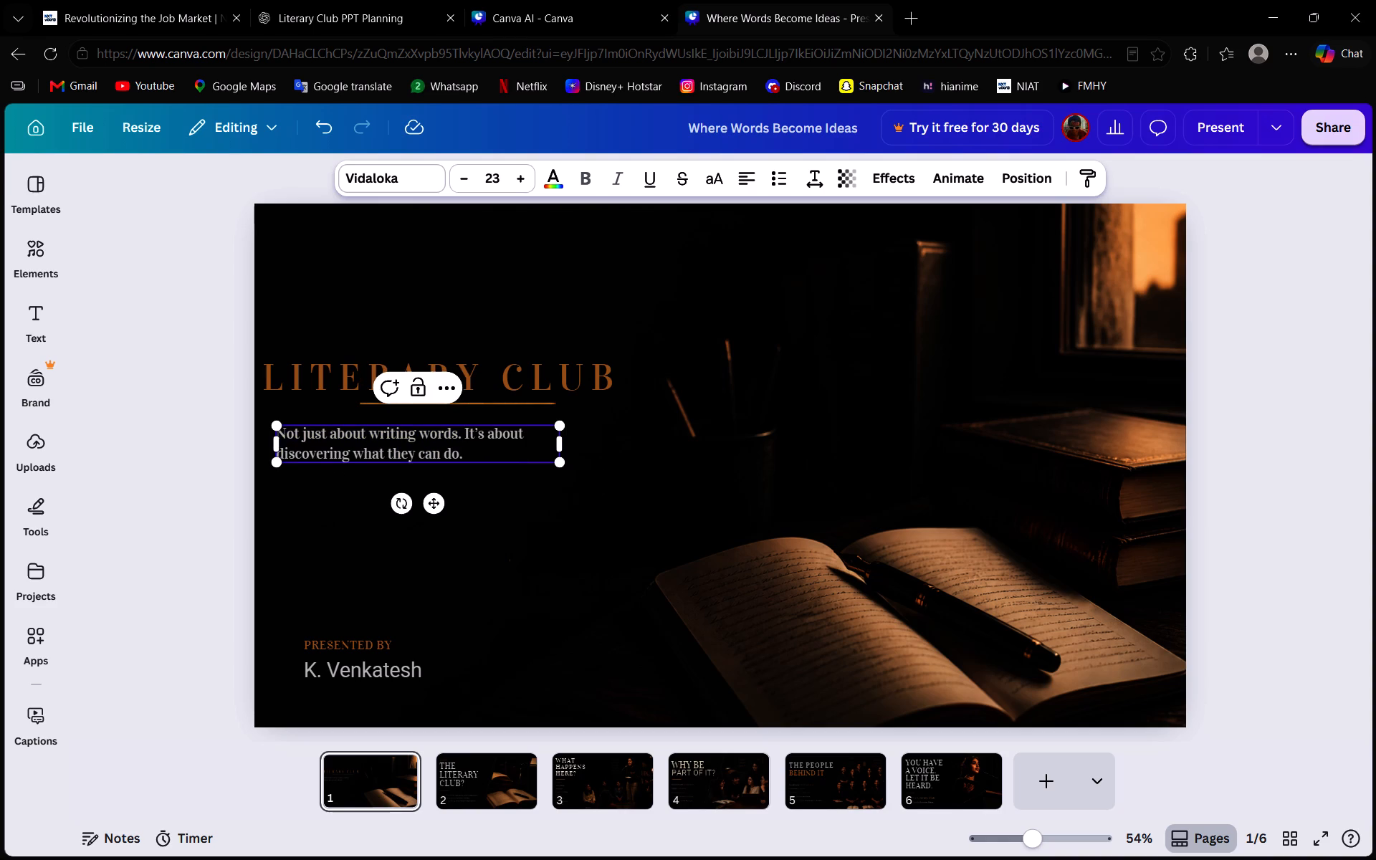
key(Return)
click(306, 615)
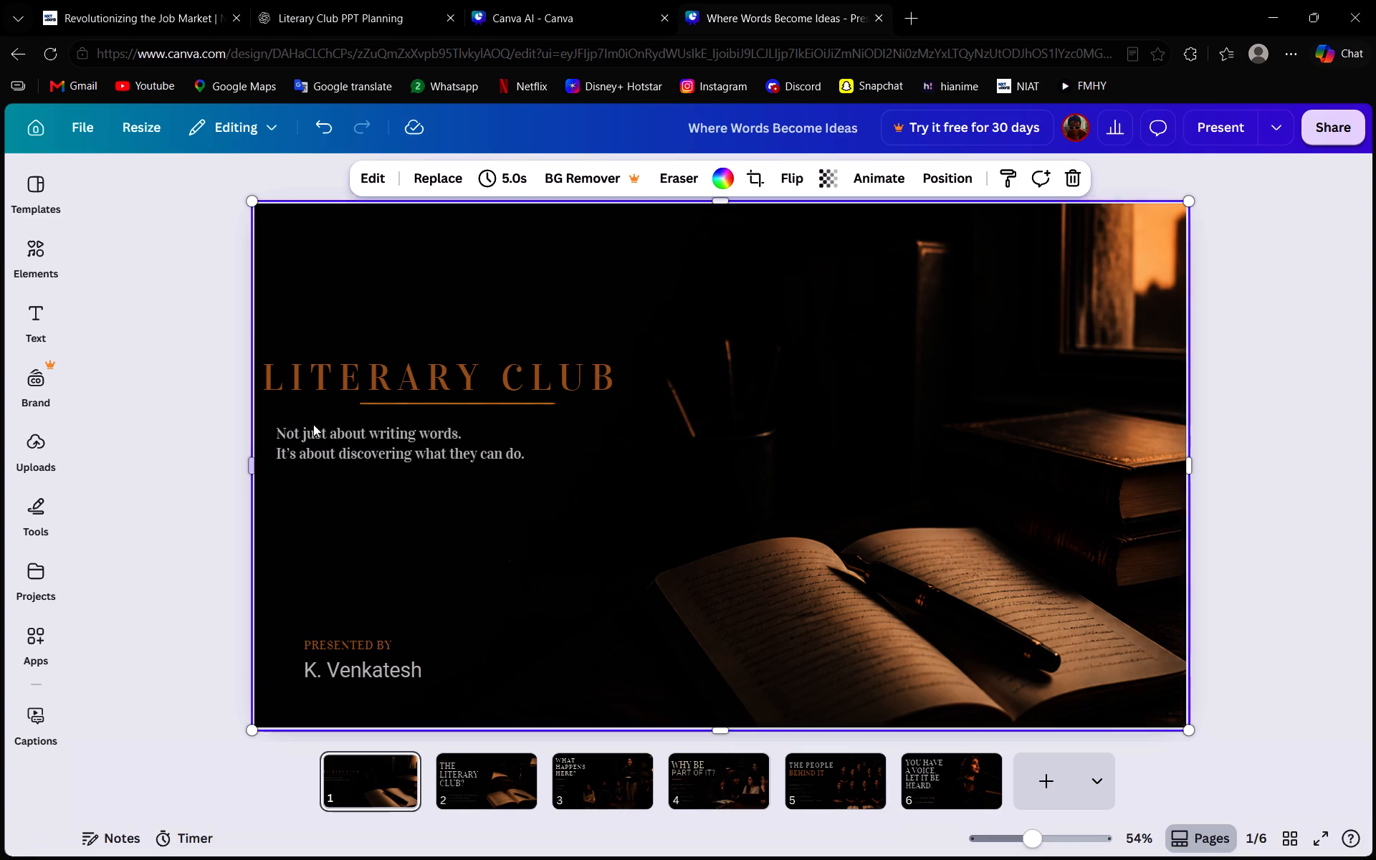
Replace the tagline text on slide 1 with "Show the world, What u can do.".
double_click(329, 441)
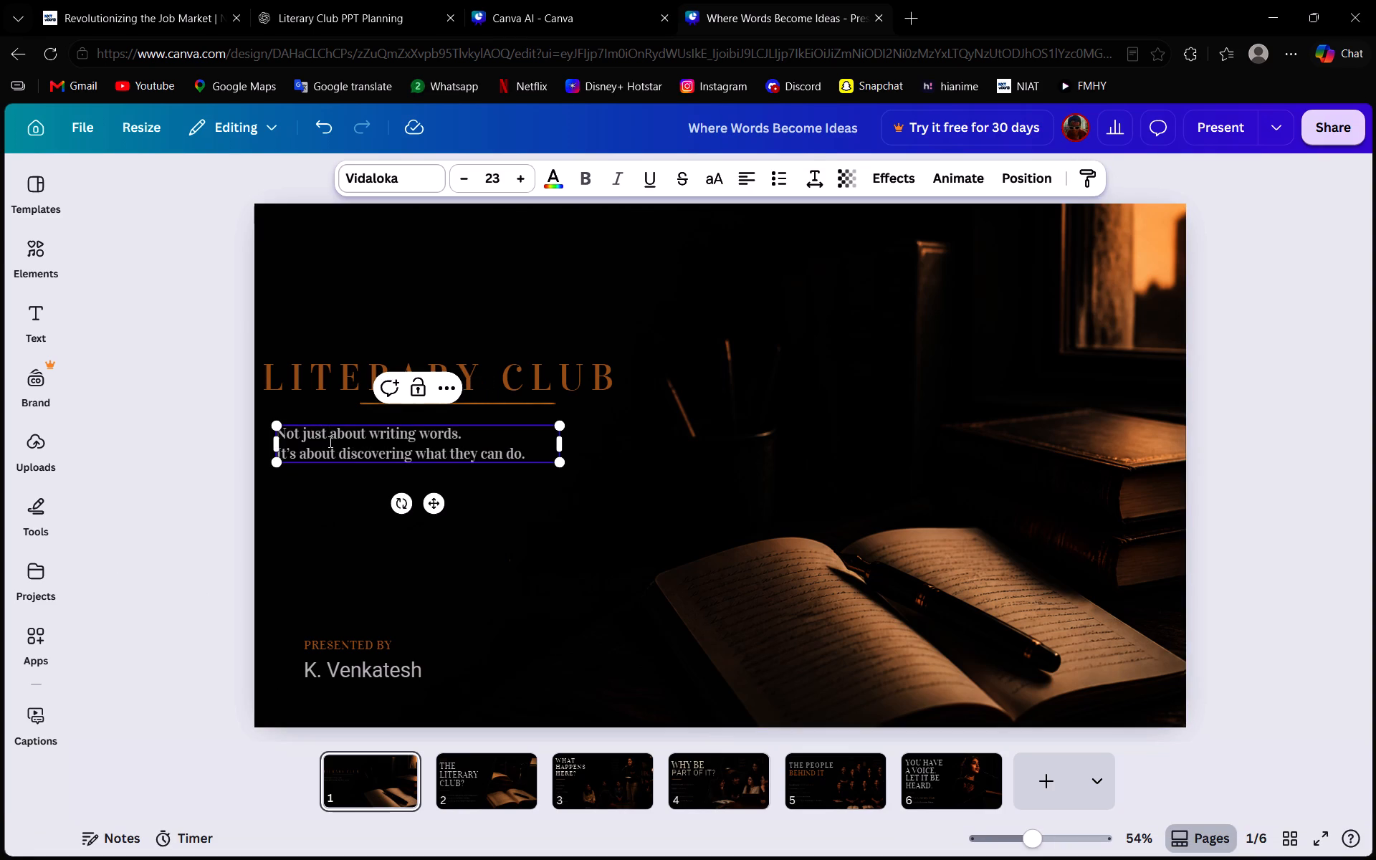
key(ctrl+a)
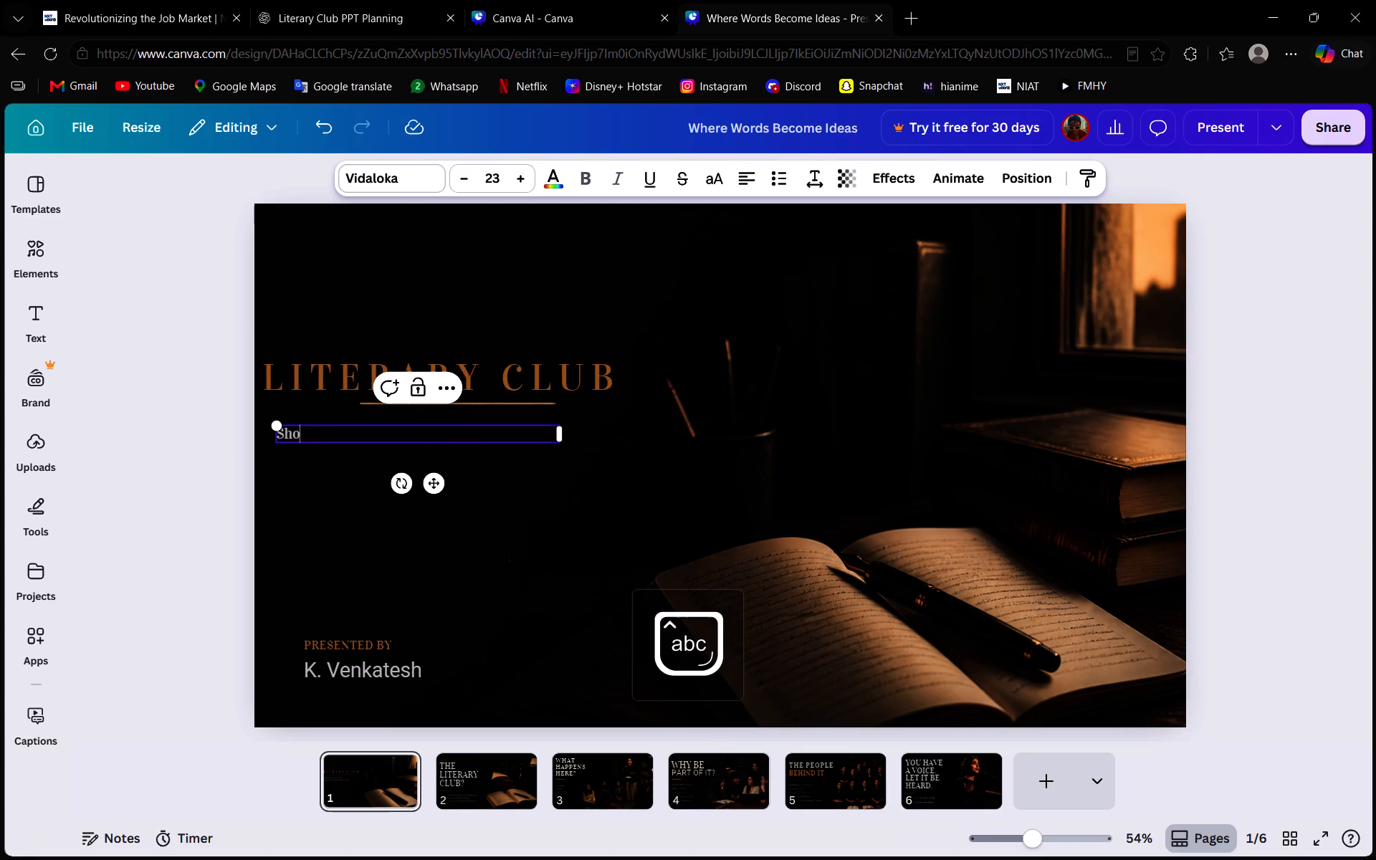
key(BackSpace)
text(world w)
key(BackSpace)
key(BackSpace)
key(BackSpace)
key(BackSpace)
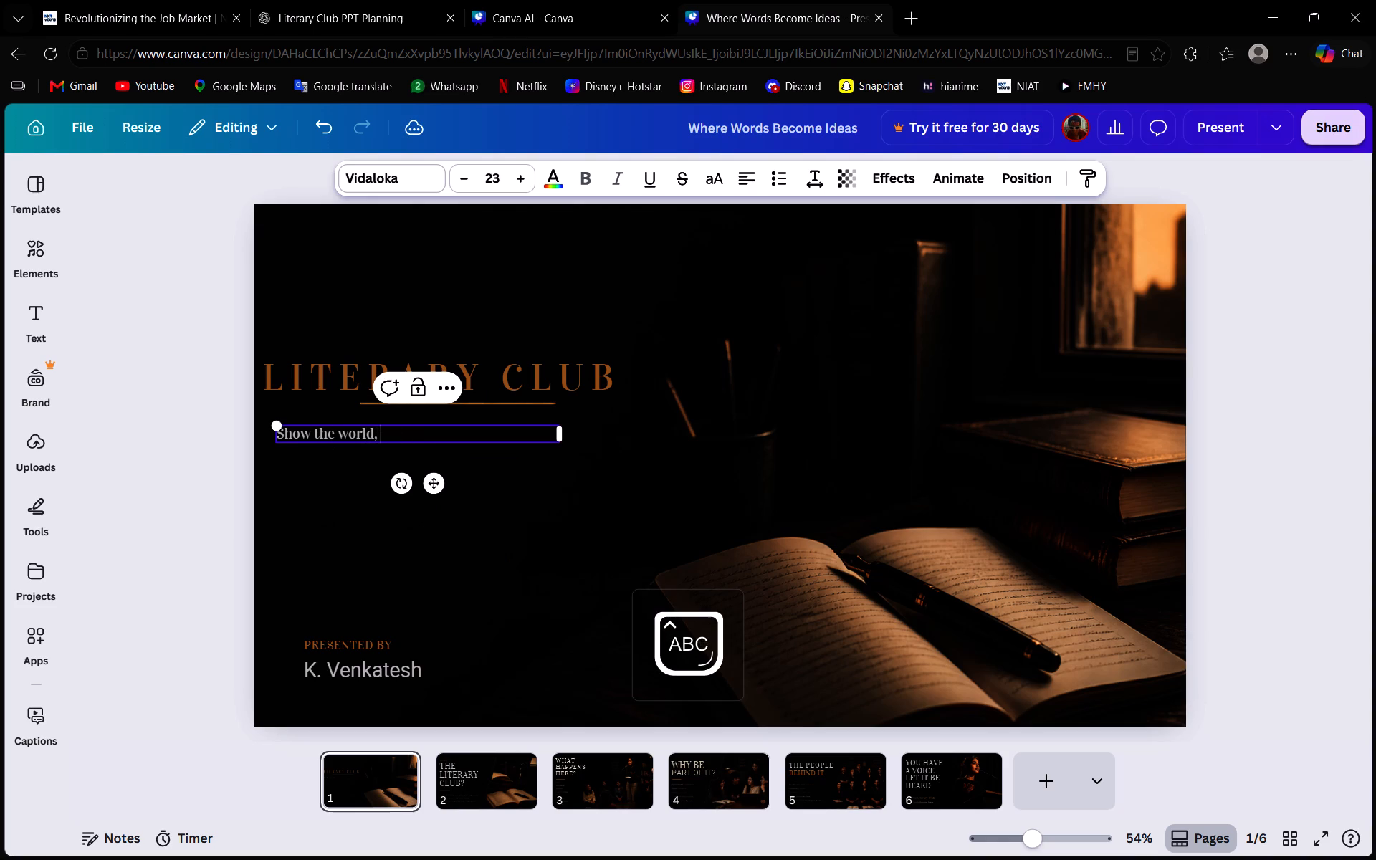
key(BackSpace)
text(can do)
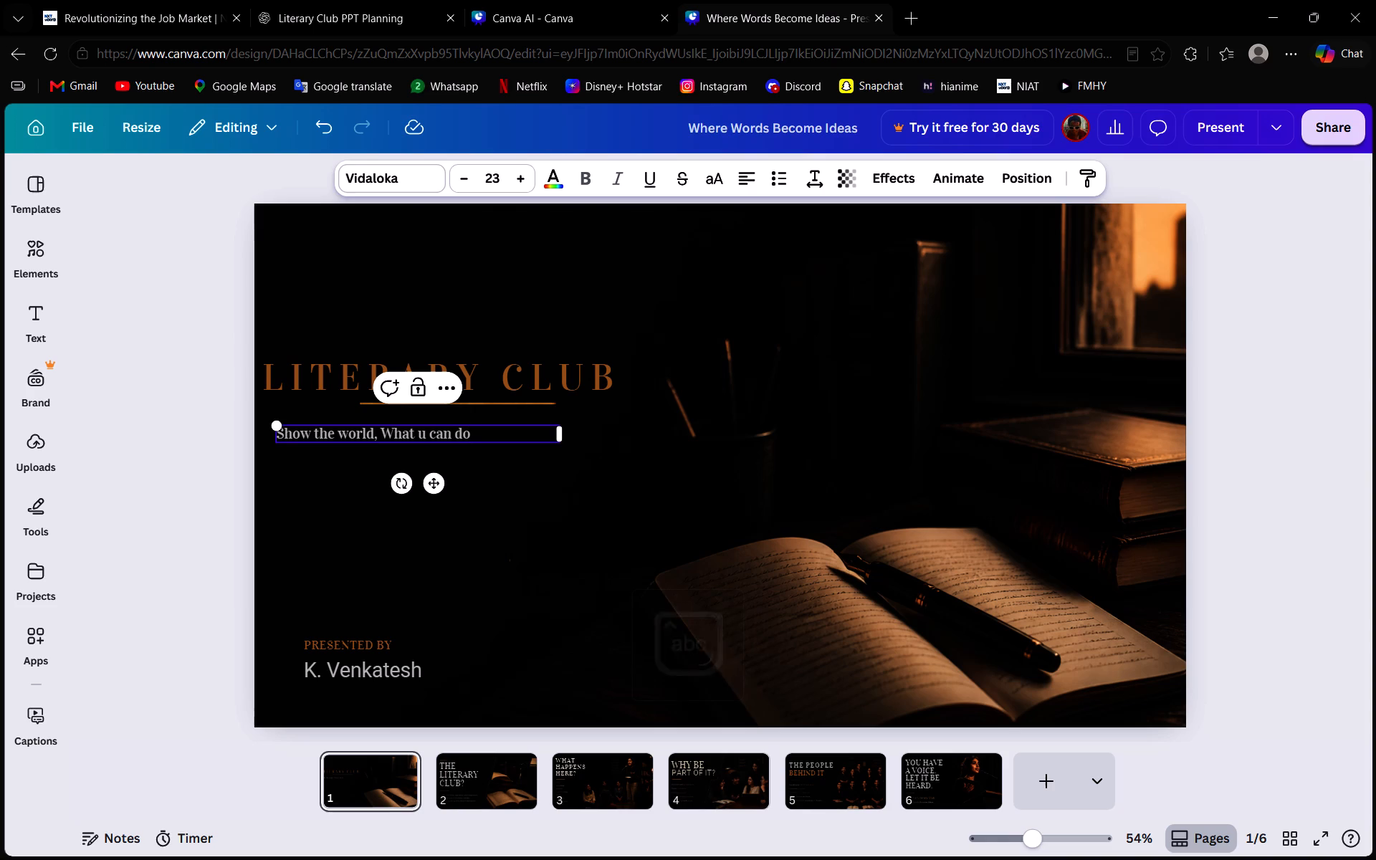
key(period)
click(236, 462)
Reposition the new tagline so it sits roughly centred beneath the orange line.
click(401, 428)
drag(436, 477, 468, 474)
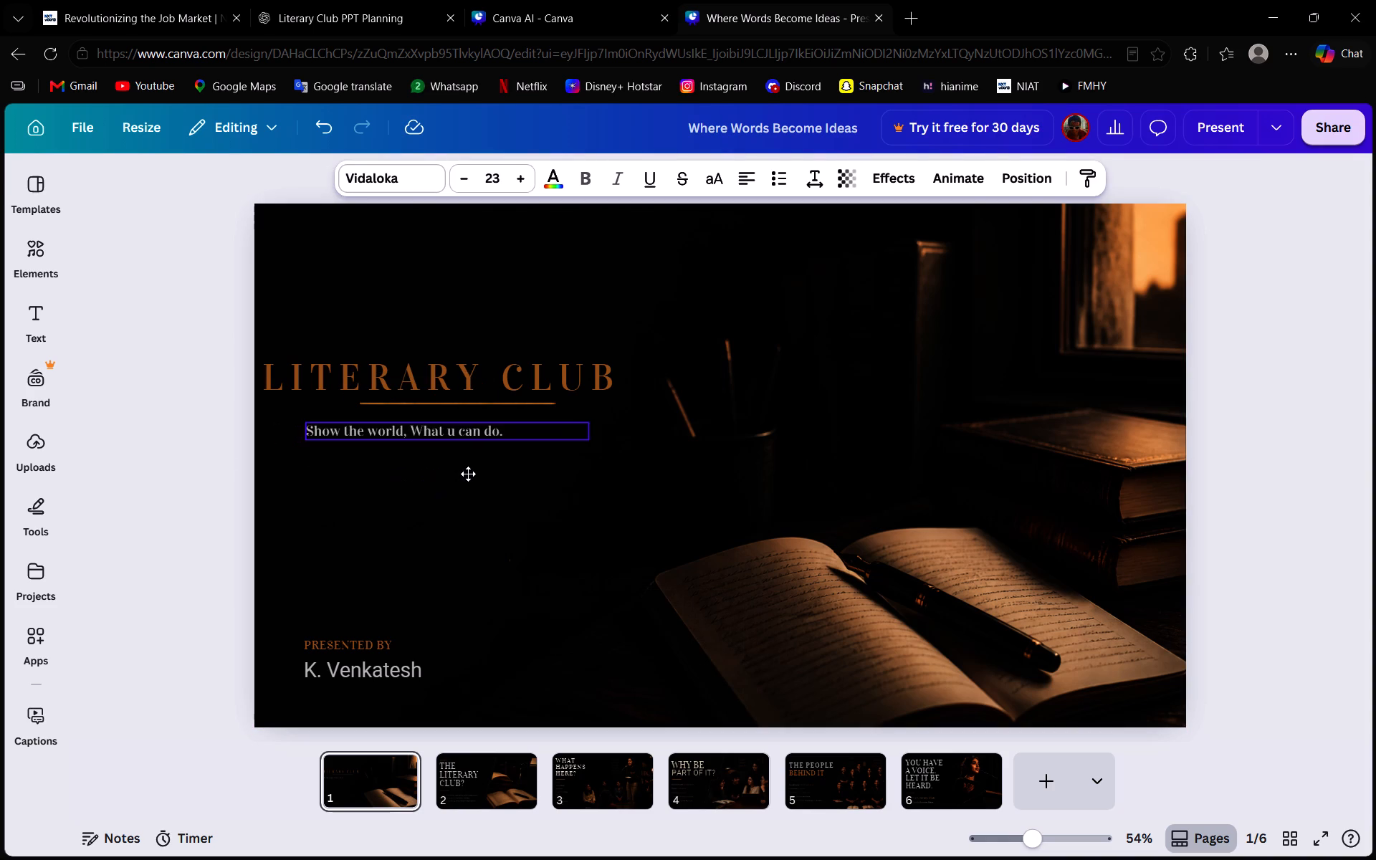
drag(468, 474, 472, 472)
click(155, 480)
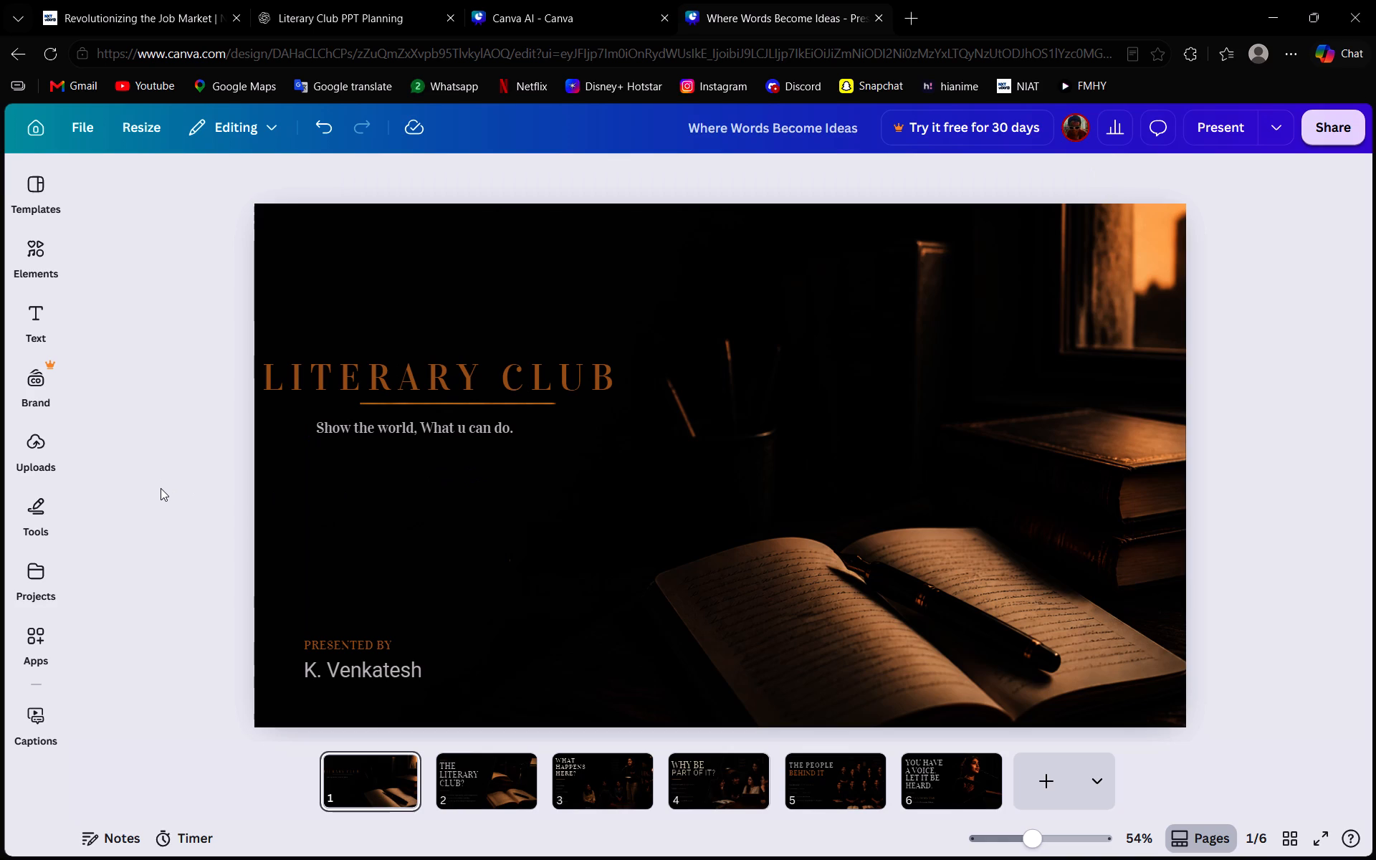
Open slide 2 and select the line "THE" in its "The Literary Club?" title for editing.
click(457, 790)
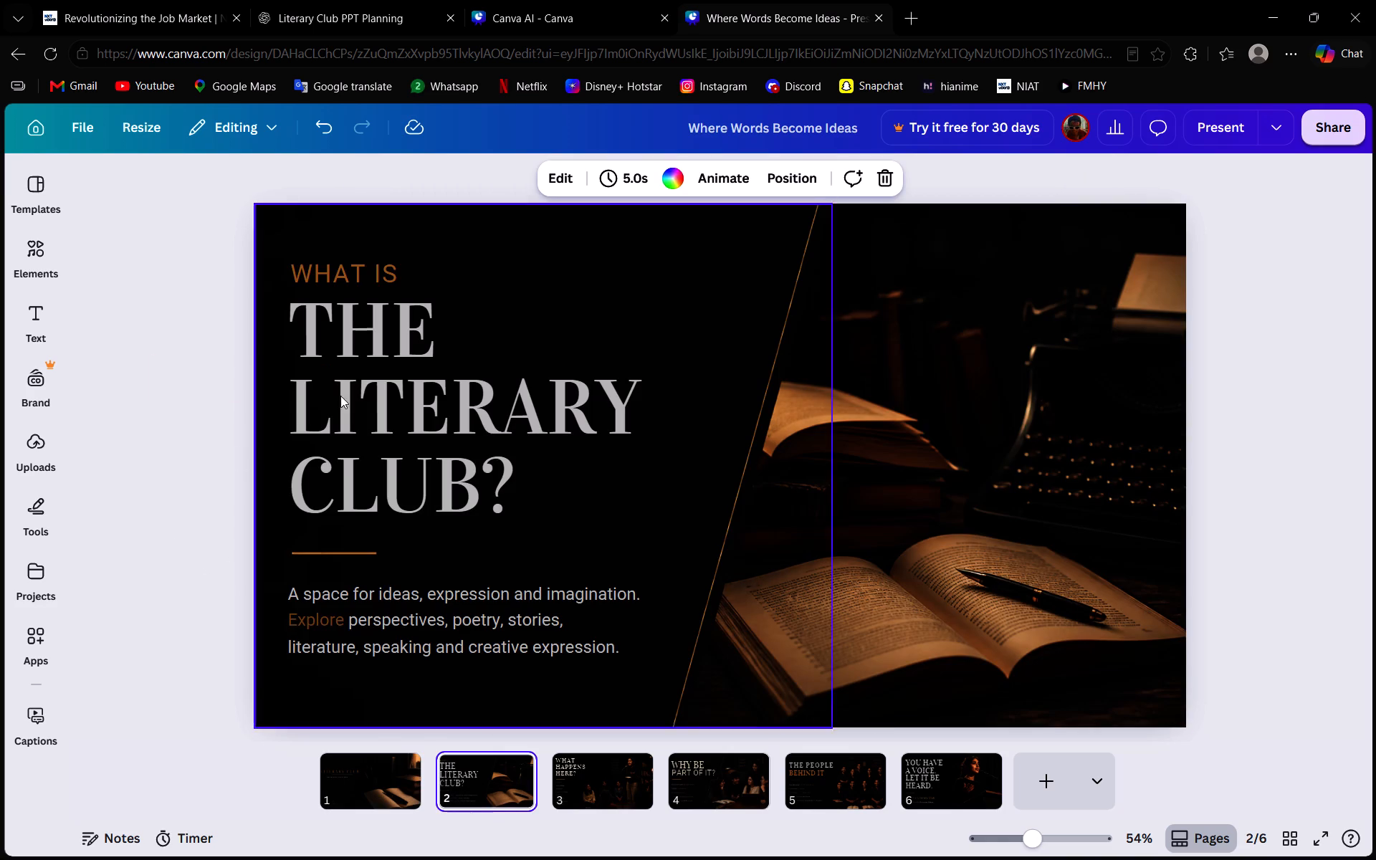
click(403, 345)
double_click(422, 341)
click(422, 341)
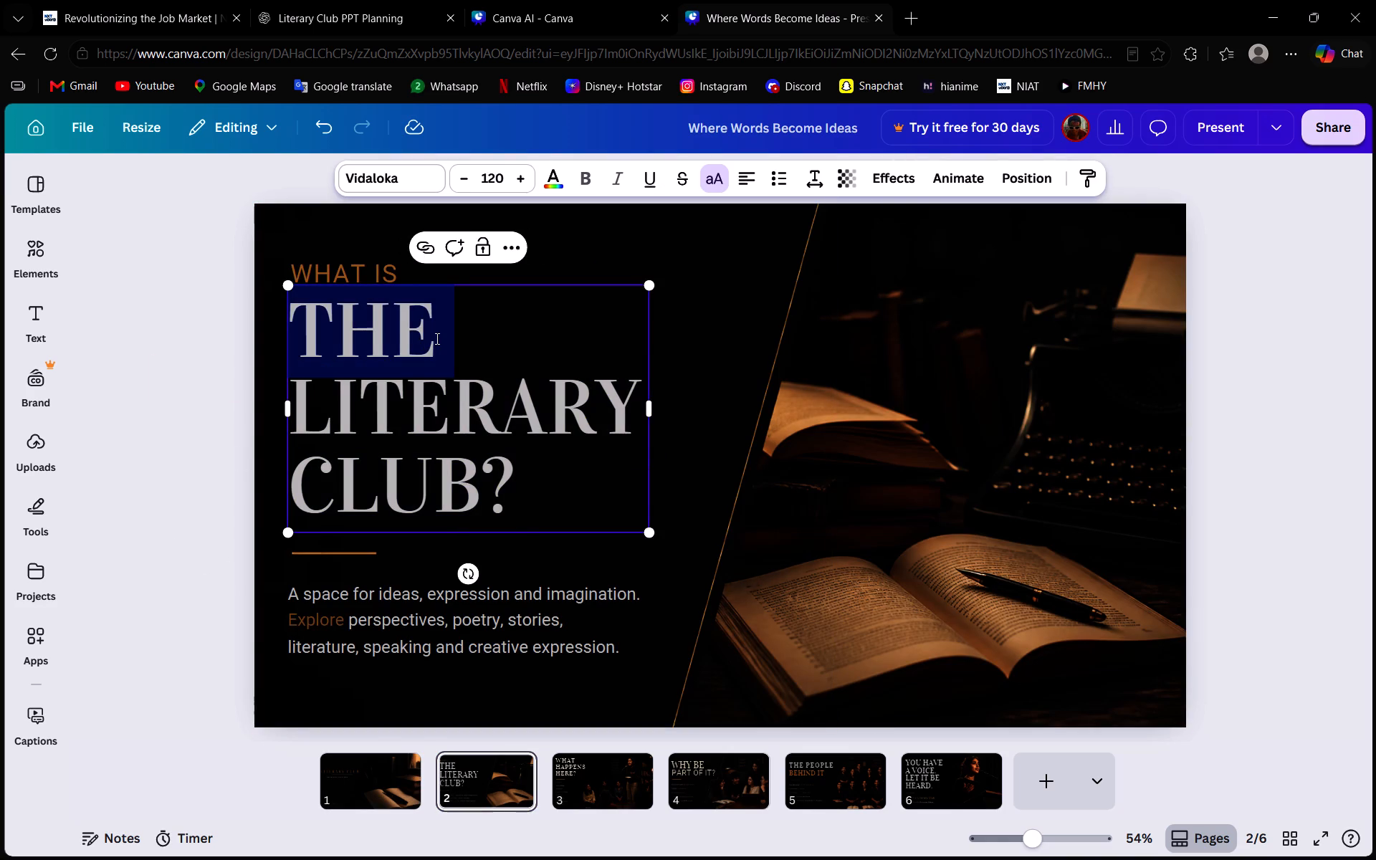
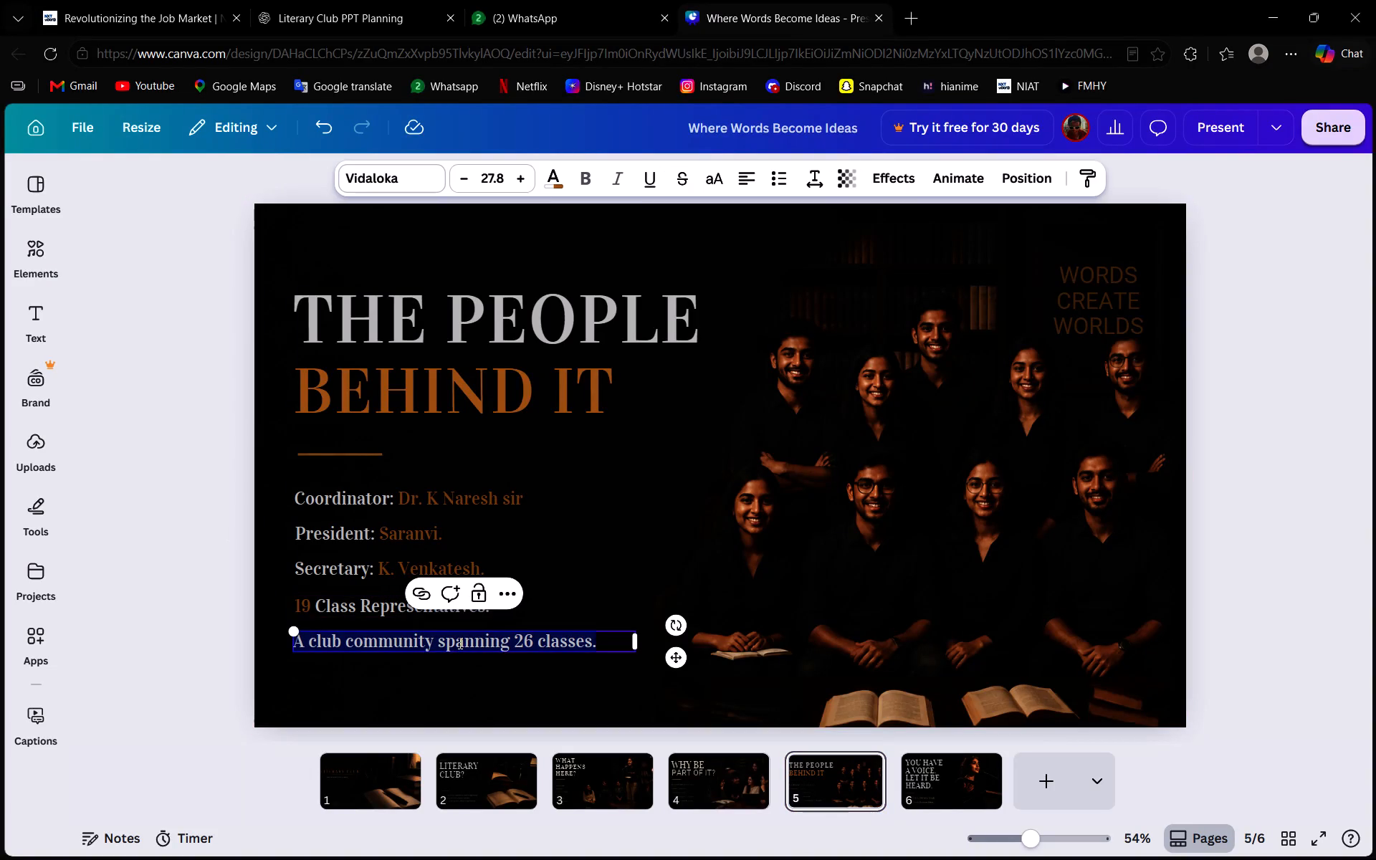
Clear the text "A club community spanning 26 classes." from the last line on slide 5 for rewriting.
key(BackSpace)
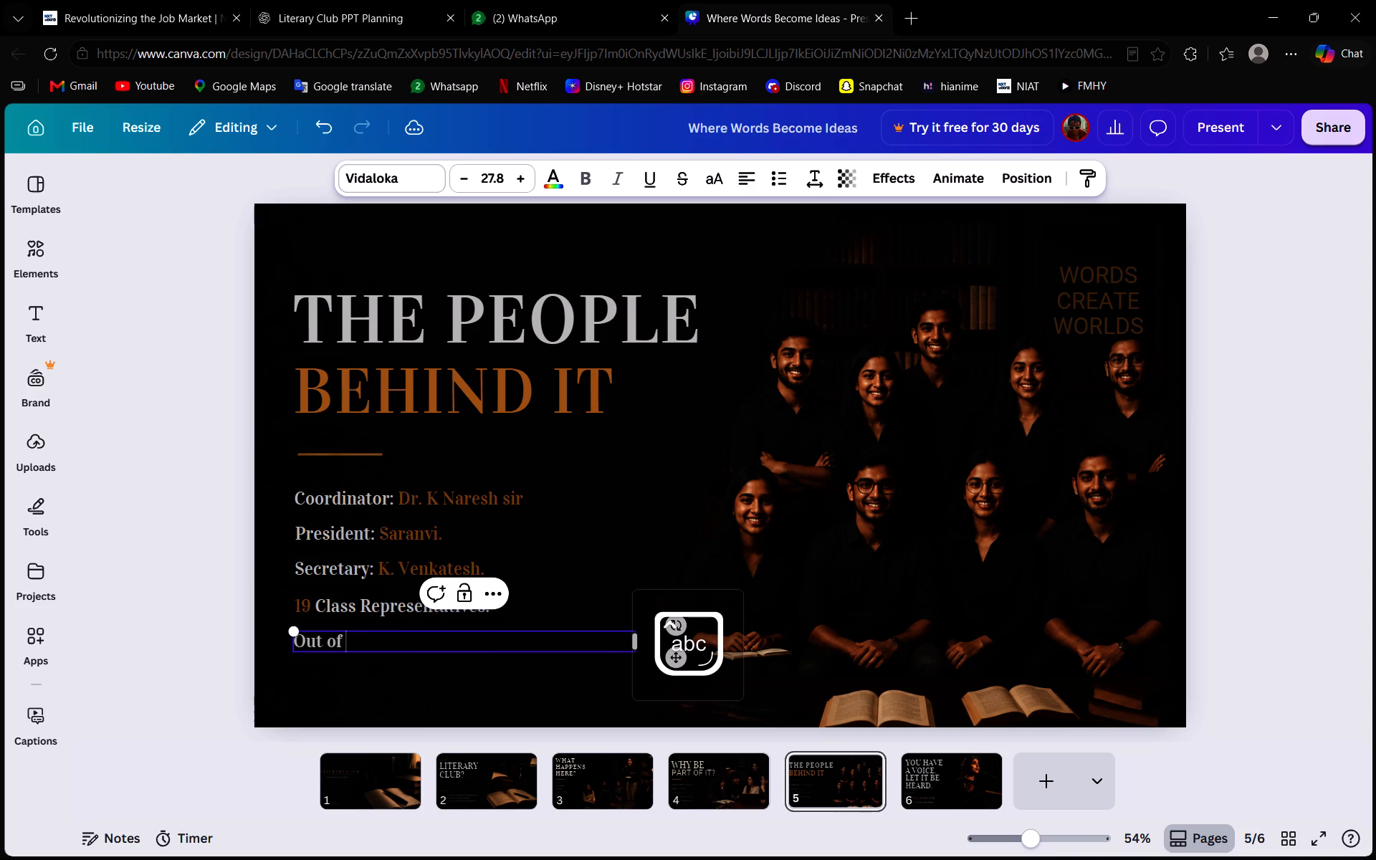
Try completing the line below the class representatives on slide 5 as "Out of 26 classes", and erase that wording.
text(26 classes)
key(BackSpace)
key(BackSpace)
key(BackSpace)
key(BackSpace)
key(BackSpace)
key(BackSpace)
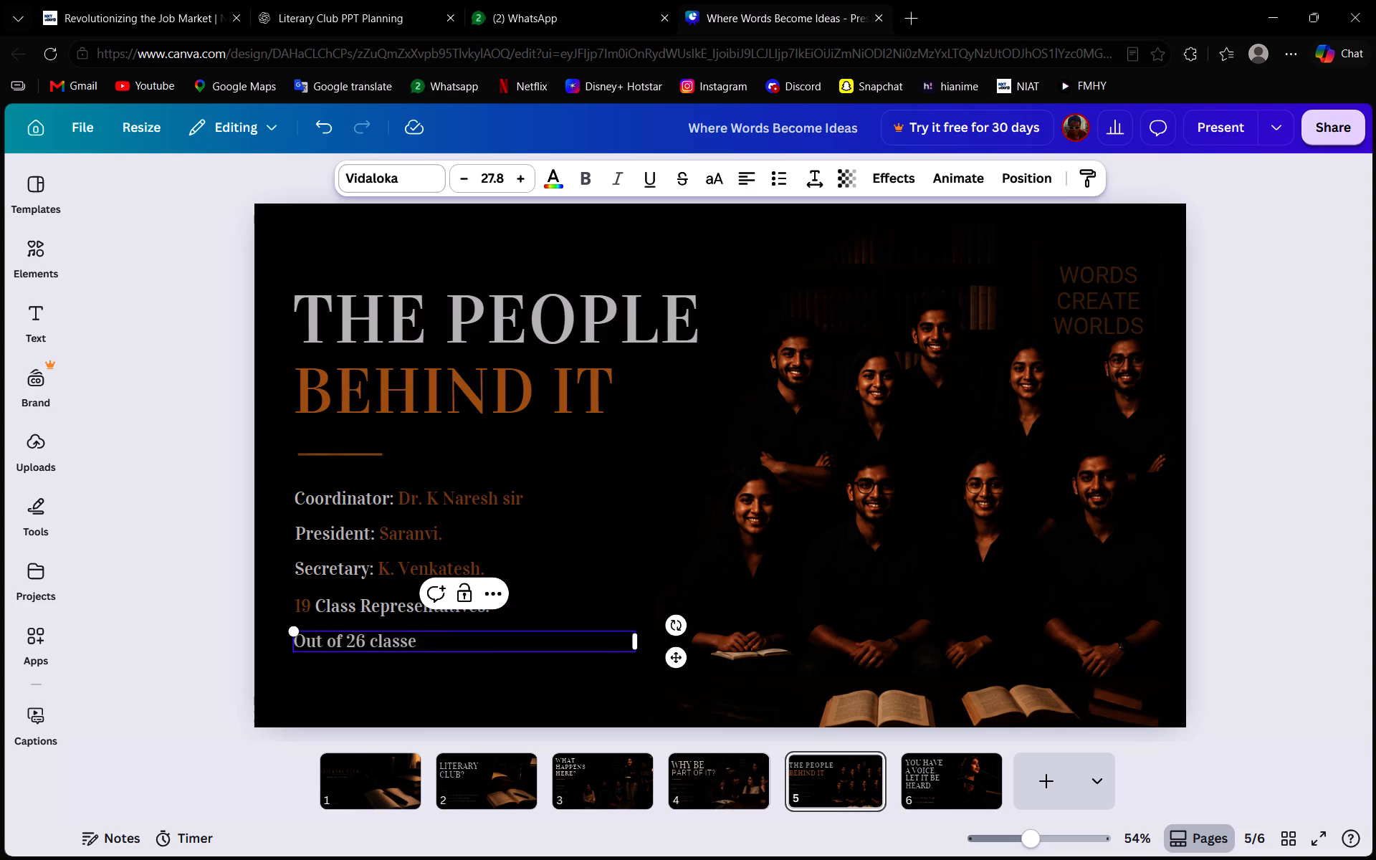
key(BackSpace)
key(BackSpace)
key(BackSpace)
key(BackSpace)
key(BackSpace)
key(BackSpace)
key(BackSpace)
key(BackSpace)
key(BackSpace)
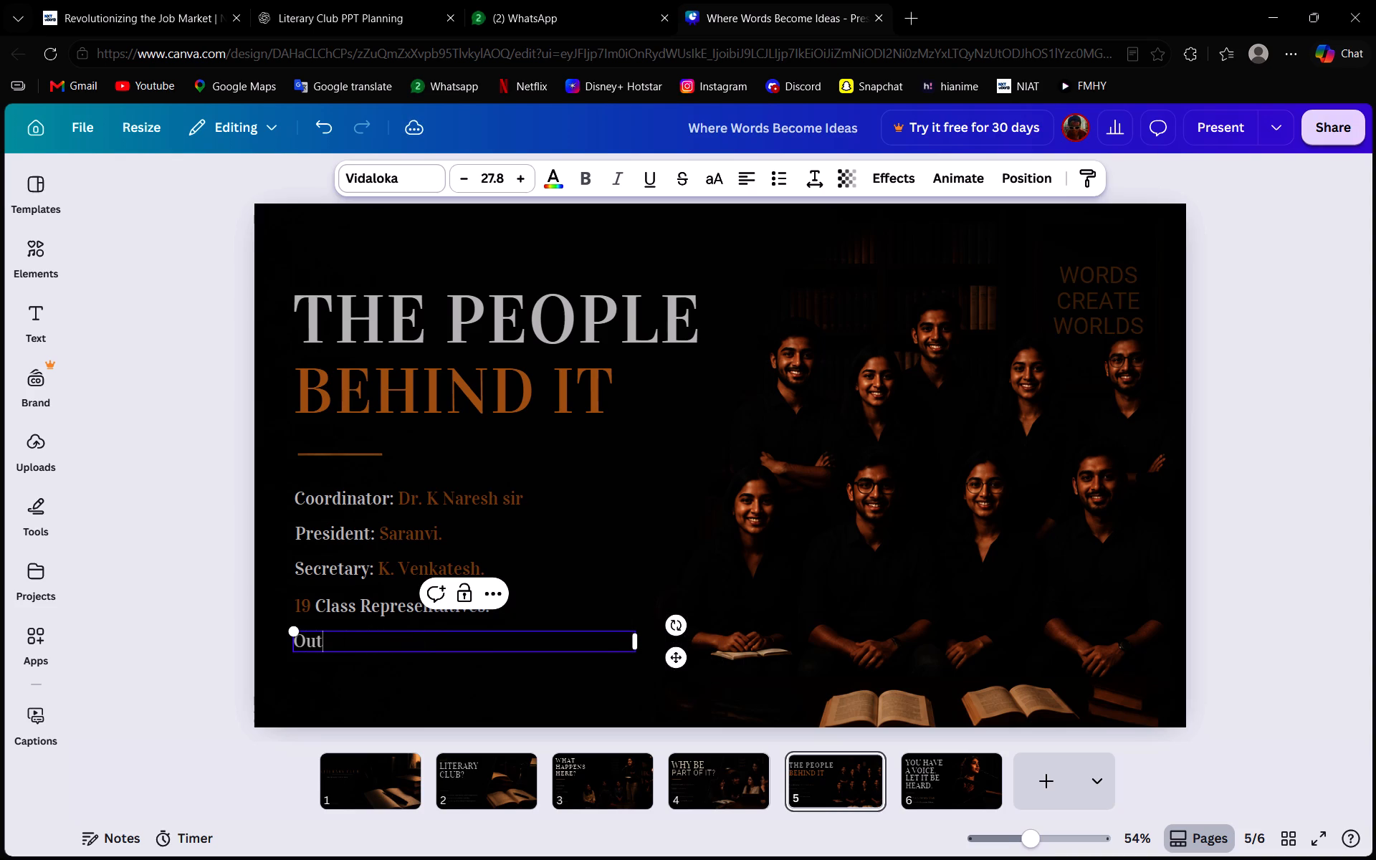
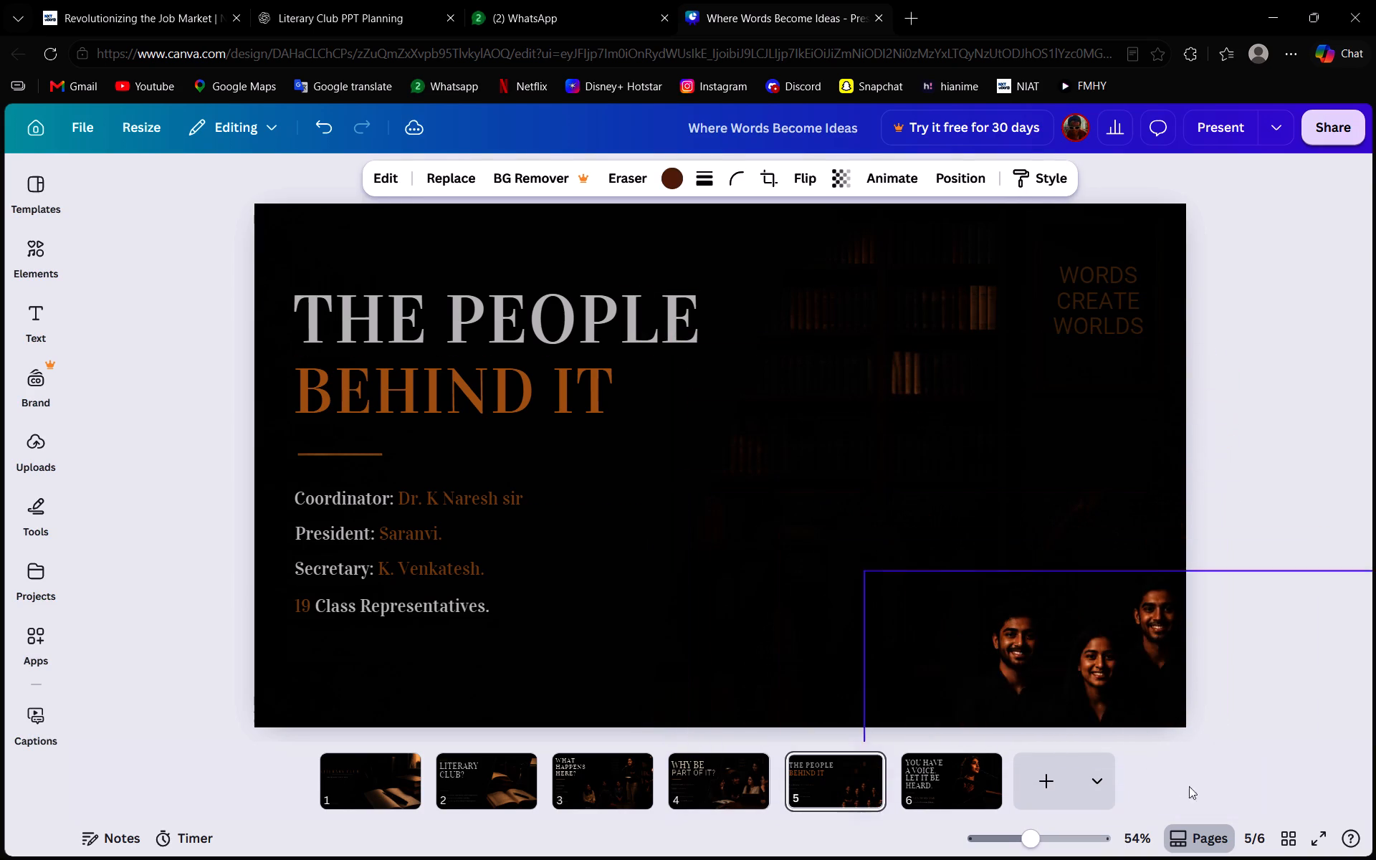
Move the group photo on slide 5 so the team fills the right half of the slide beside the text.
drag(1189, 786, 1375, 682)
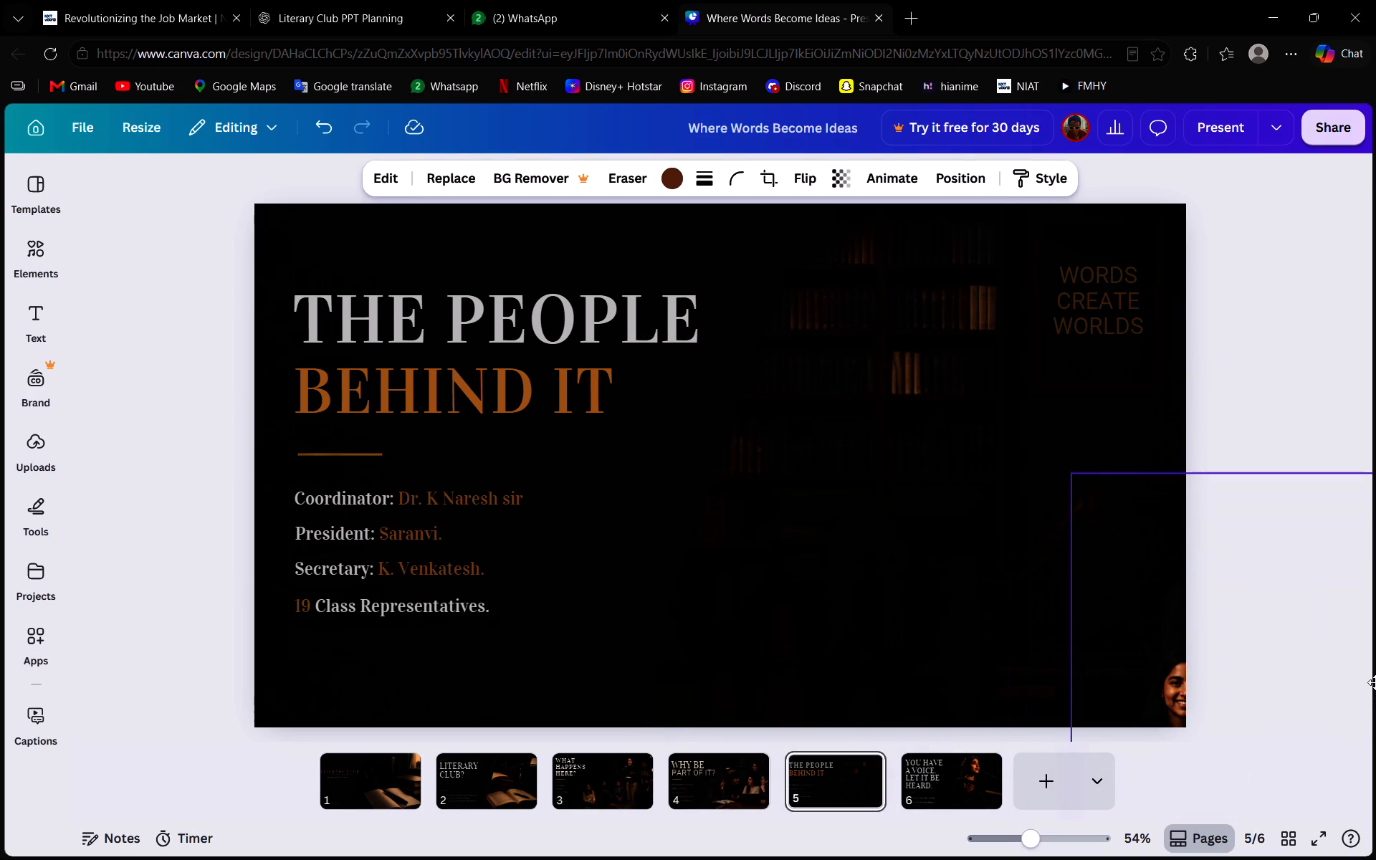
drag(1375, 682, 955, 509)
click(1273, 313)
Delete the "WORDS CREATE WORLDS" text above the group photo on slide 5.
click(1124, 297)
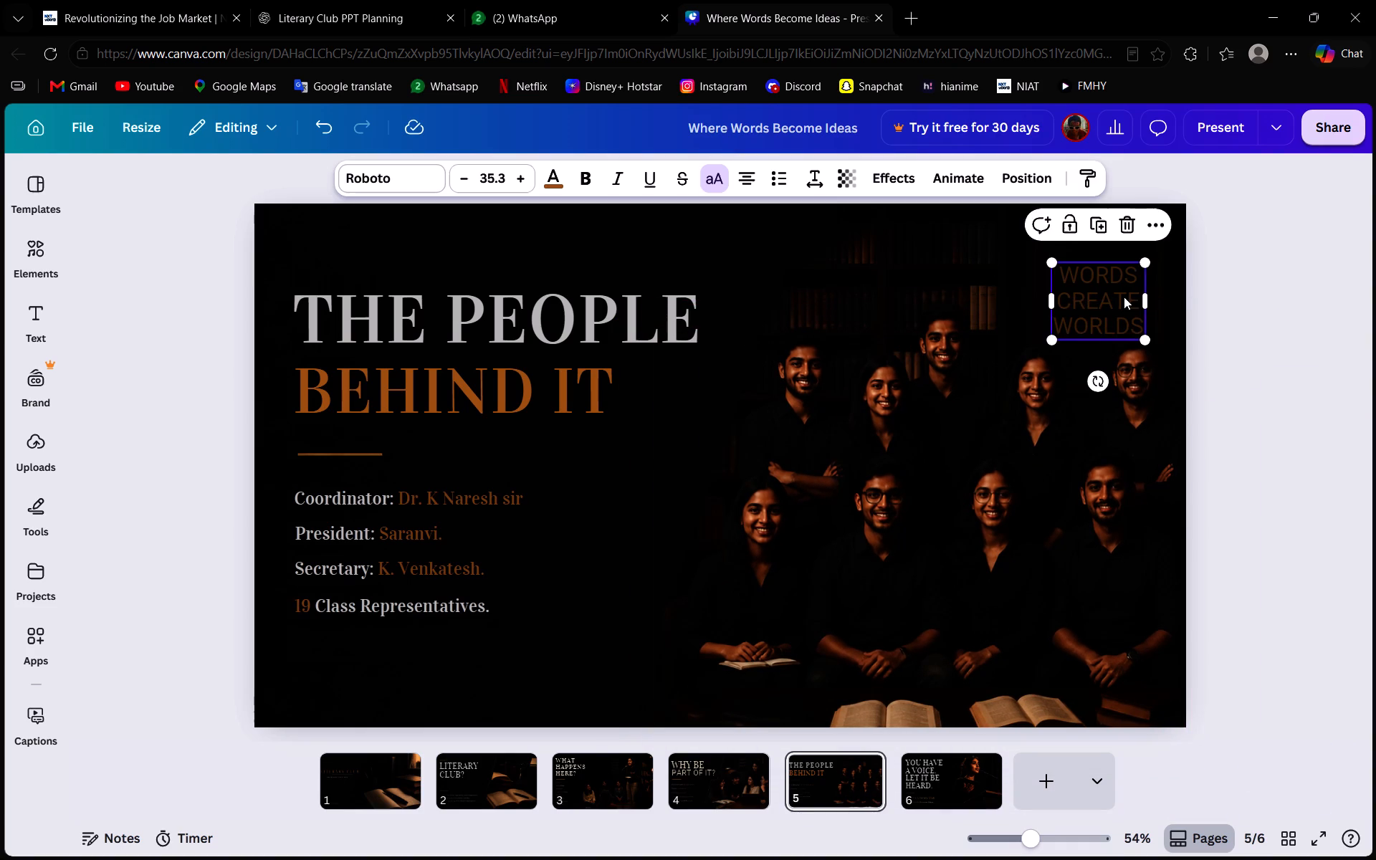
double_click(1124, 297)
key(Delete)
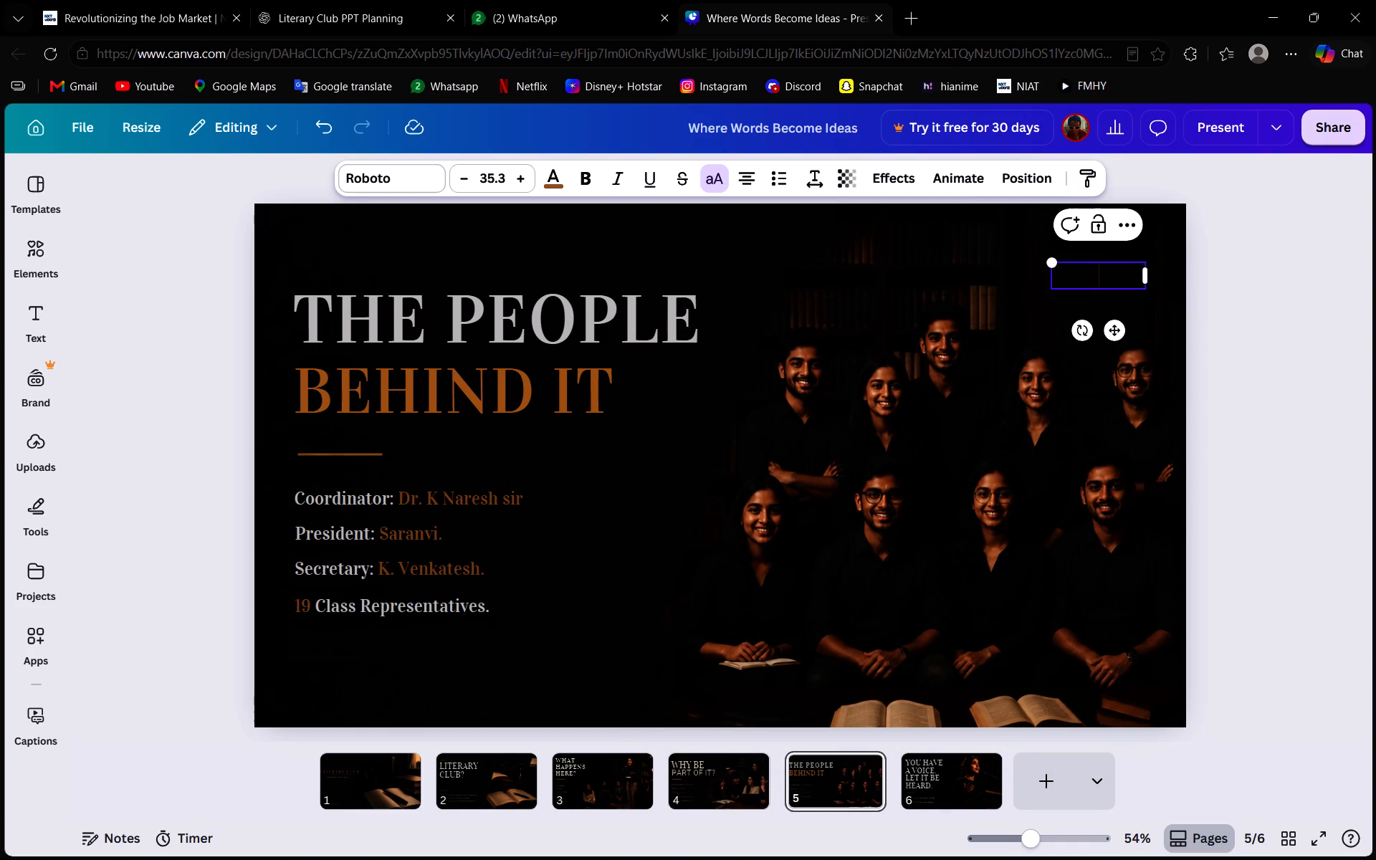
click(1216, 283)
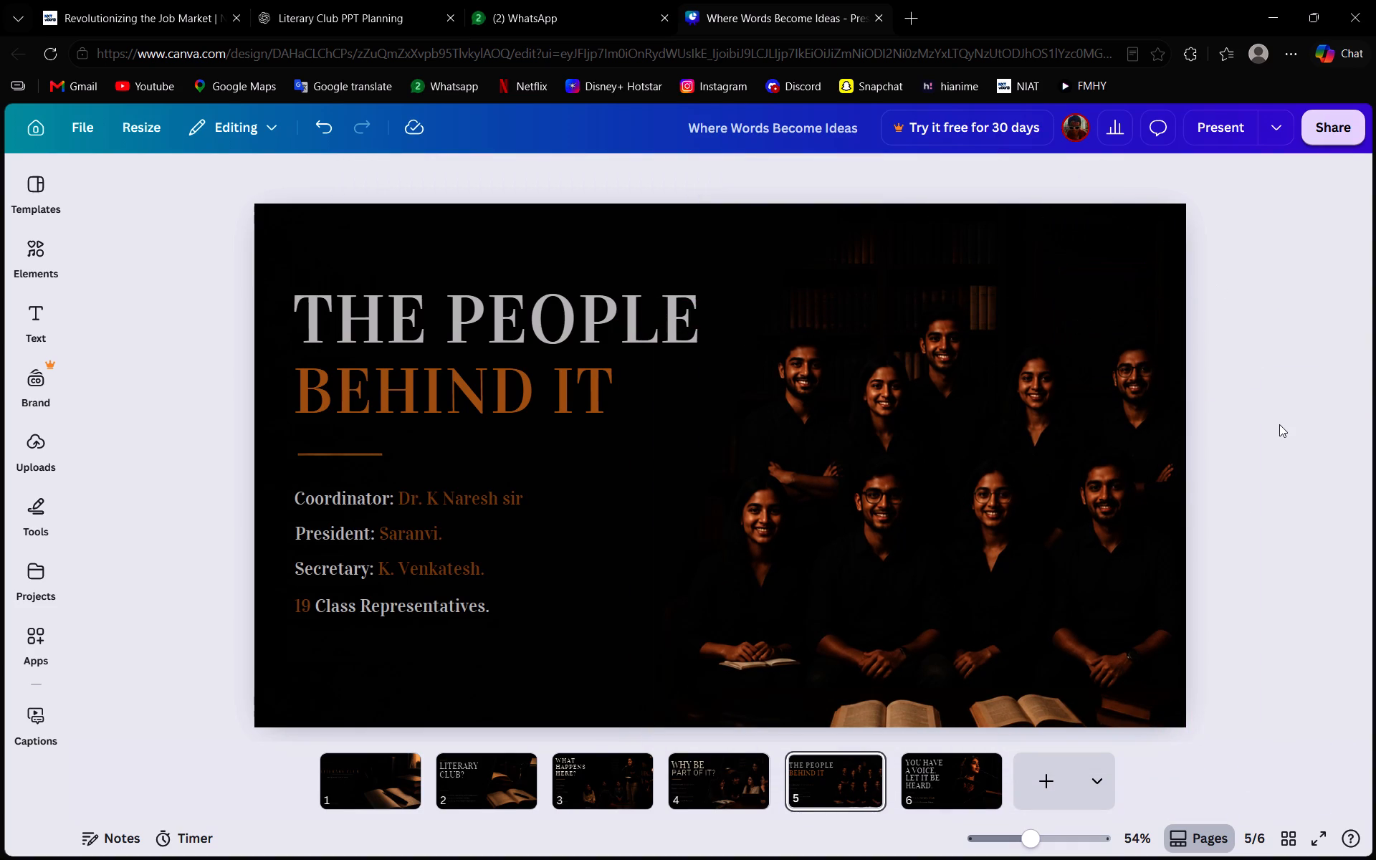
Open the "Where Words Become Ideas." tagline on slide 6 for editing.
click(956, 781)
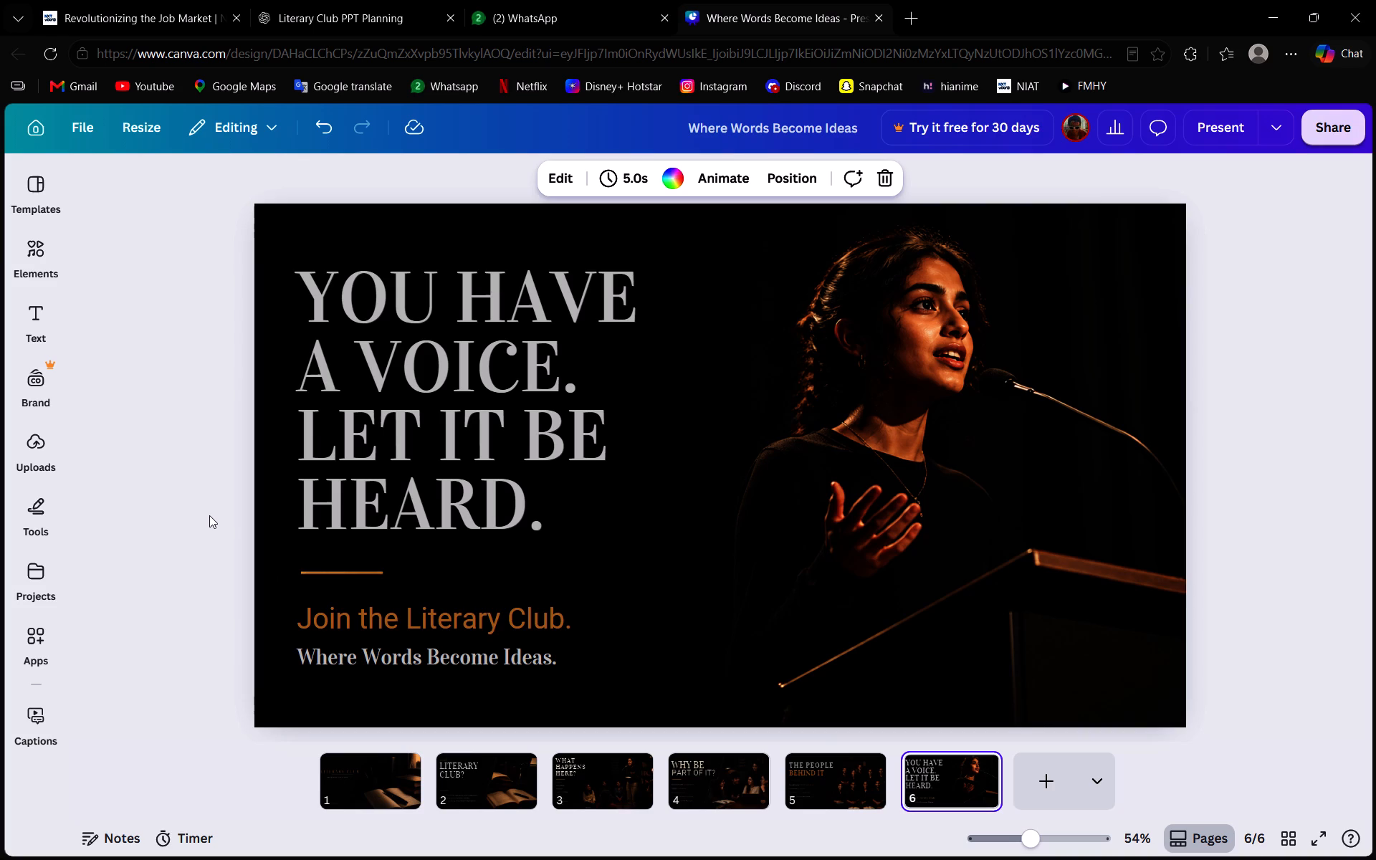
double_click(350, 662)
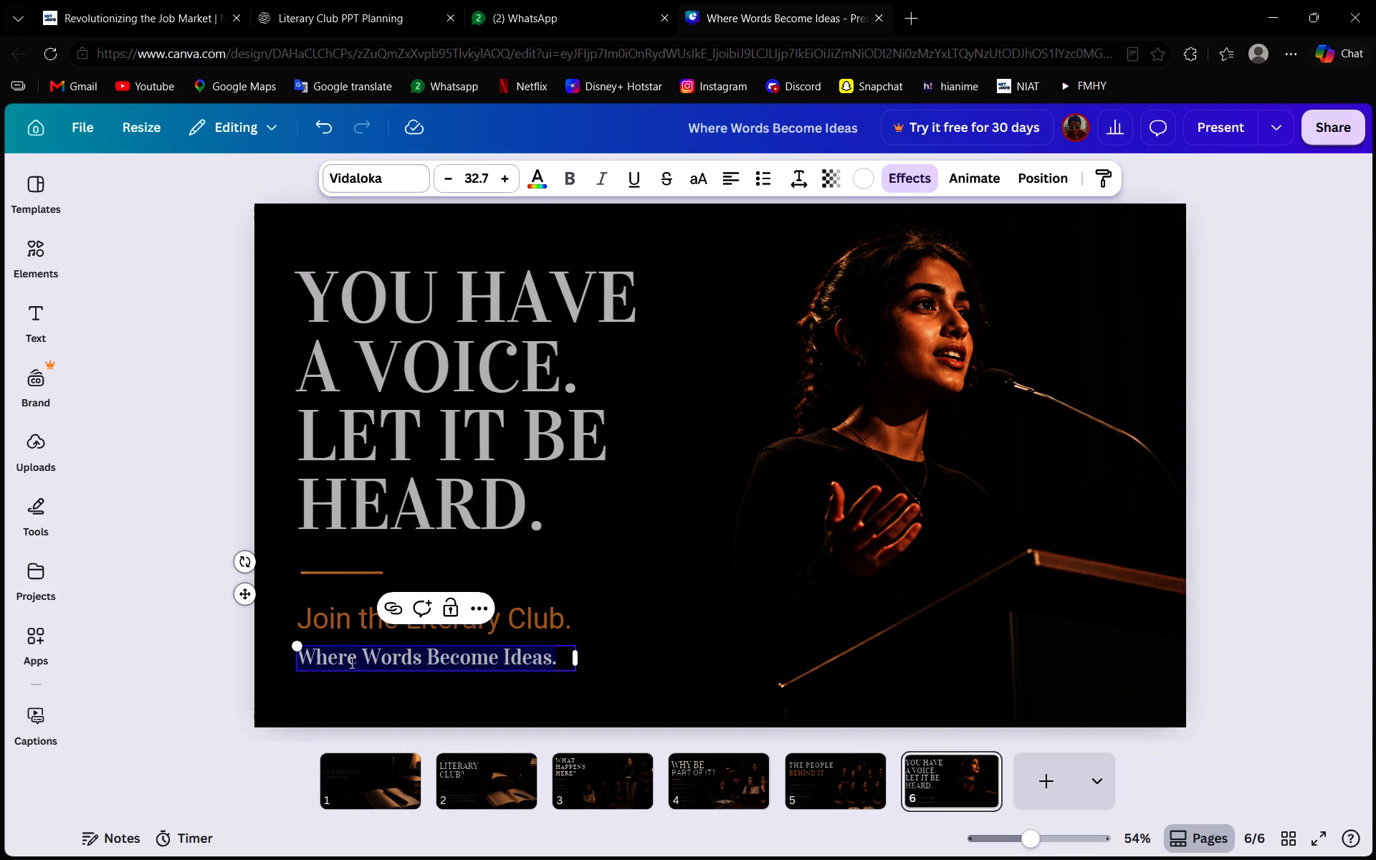
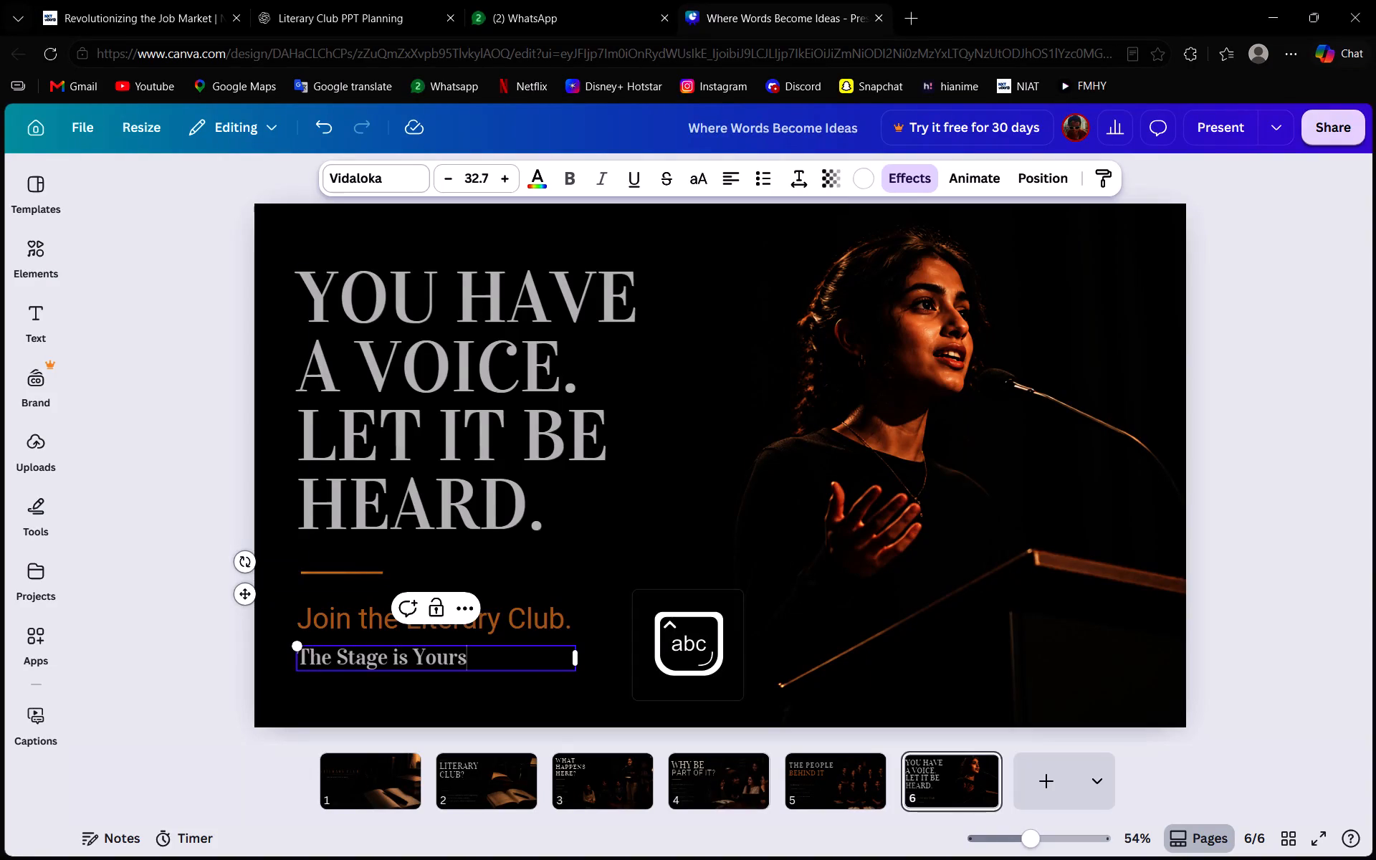
Reword the tagline below "Join the Literary Club." on slide 6 to "Let the Stage Be Yours".
click(177, 476)
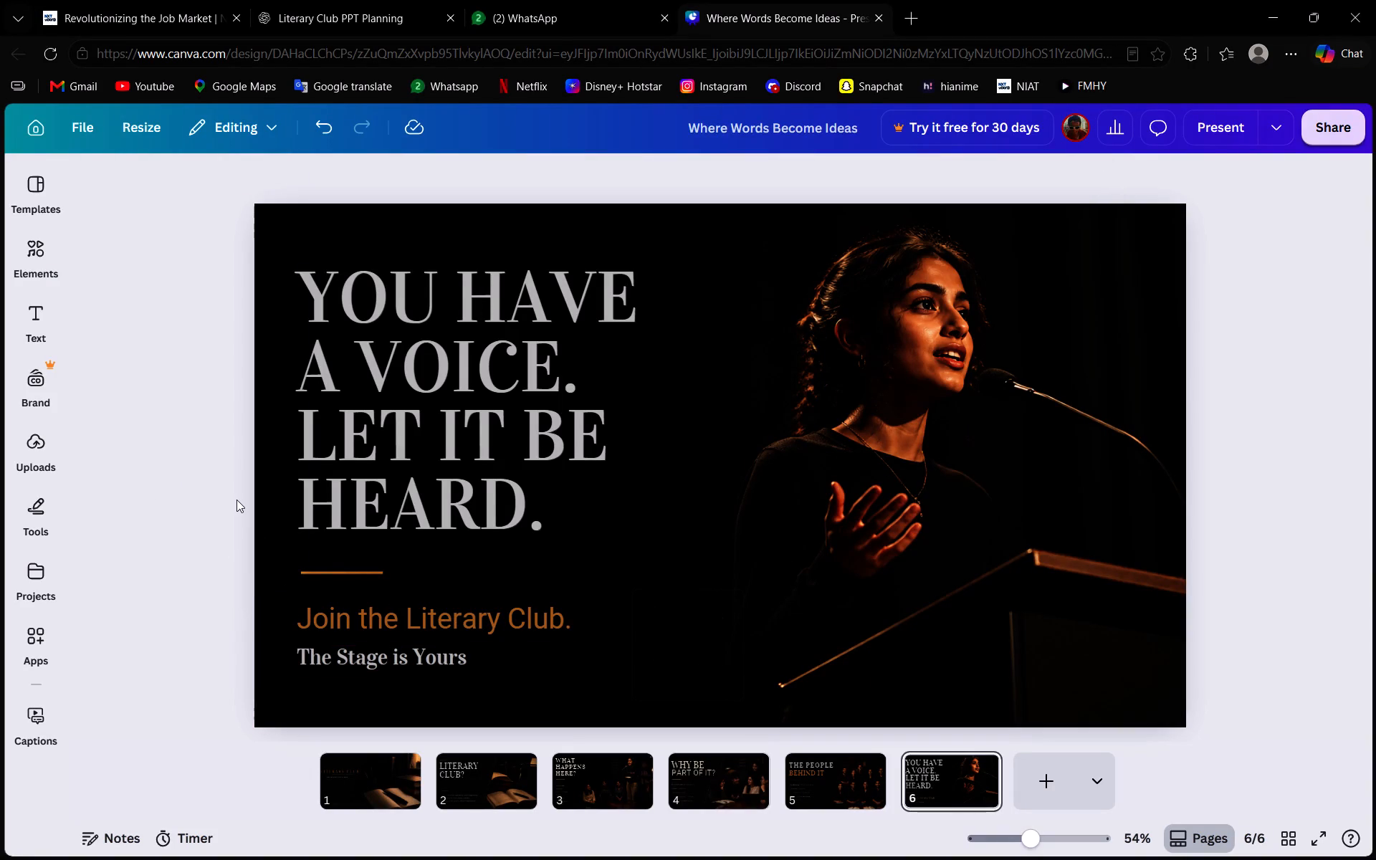
double_click(322, 659)
key(Right)
key(Right)
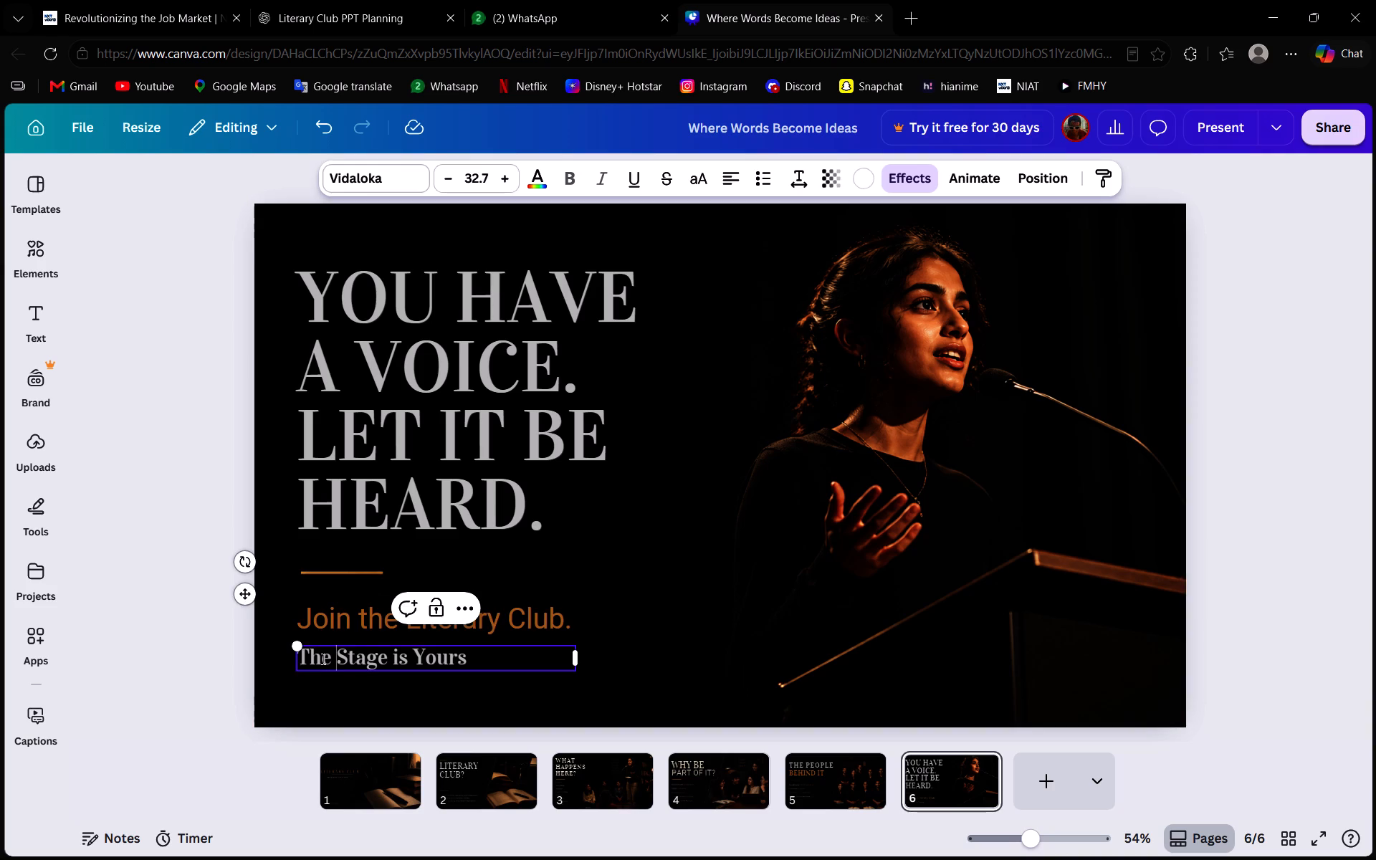
key(BackSpace)
key(BackSpace)
key(BackSpace)
key(BackSpace)
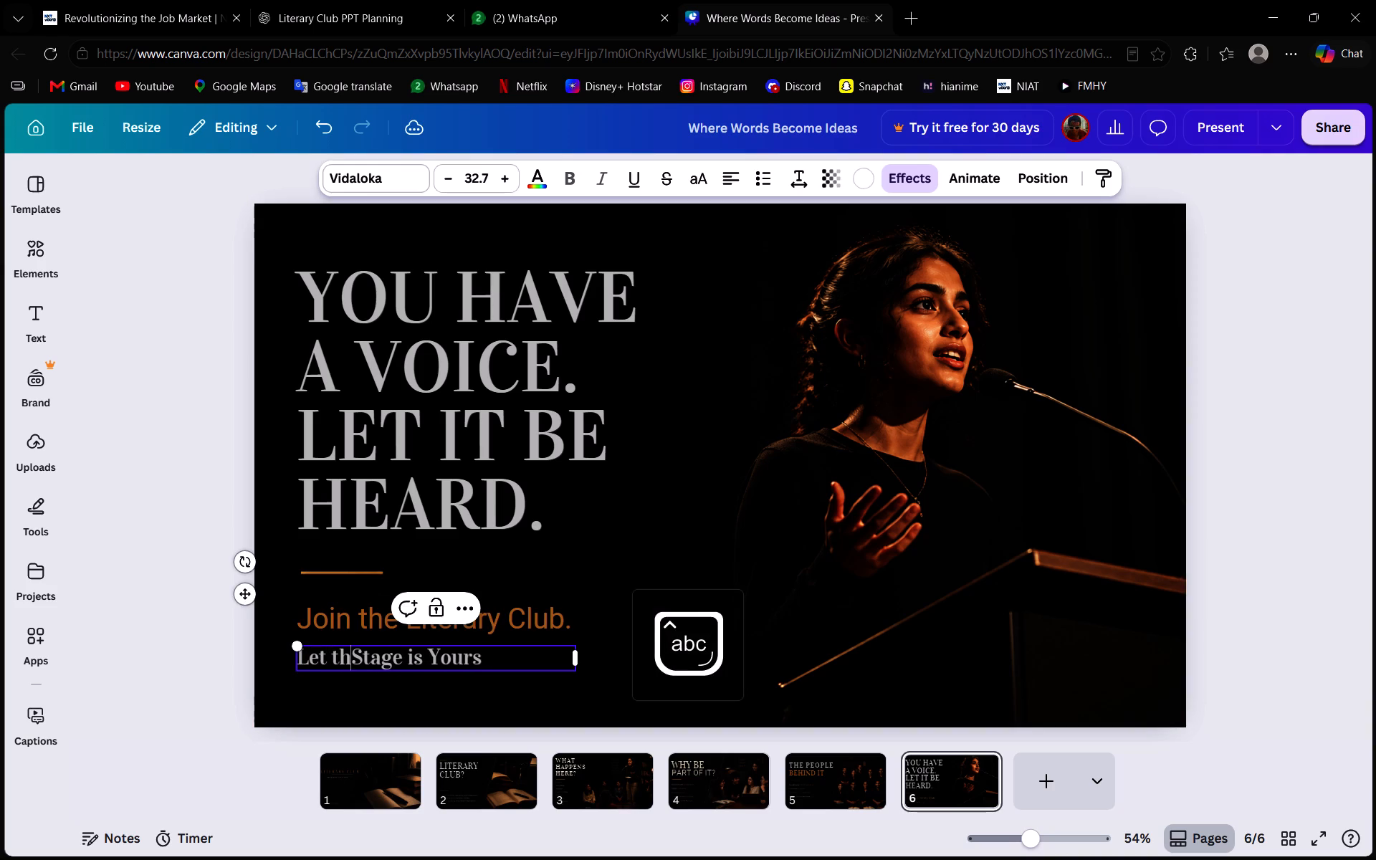
key(Right)
key(Right)
key(Right)
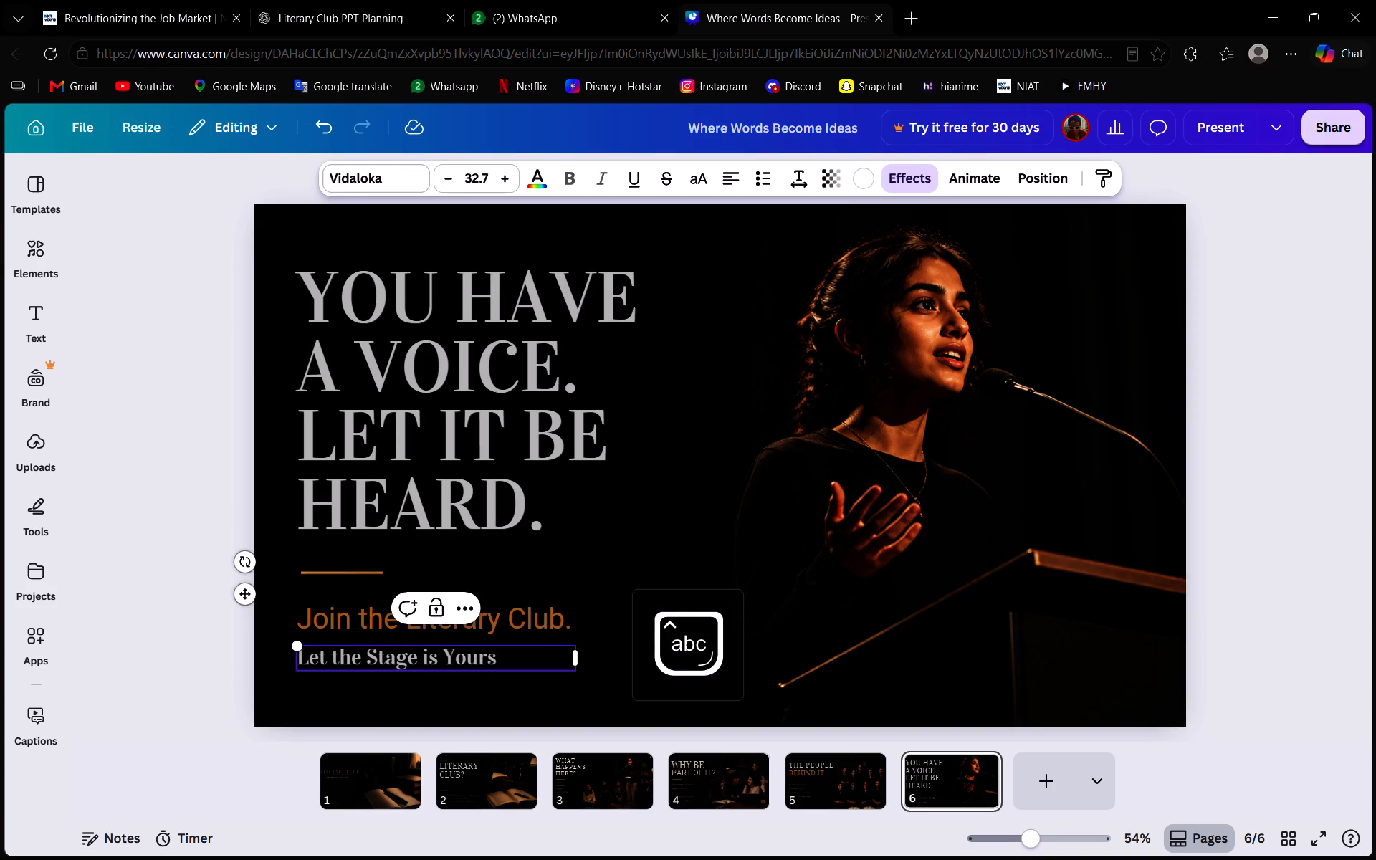
key(Right)
key(Right)
key(Right)
key(Right)
key(Right)
key(BackSpace)
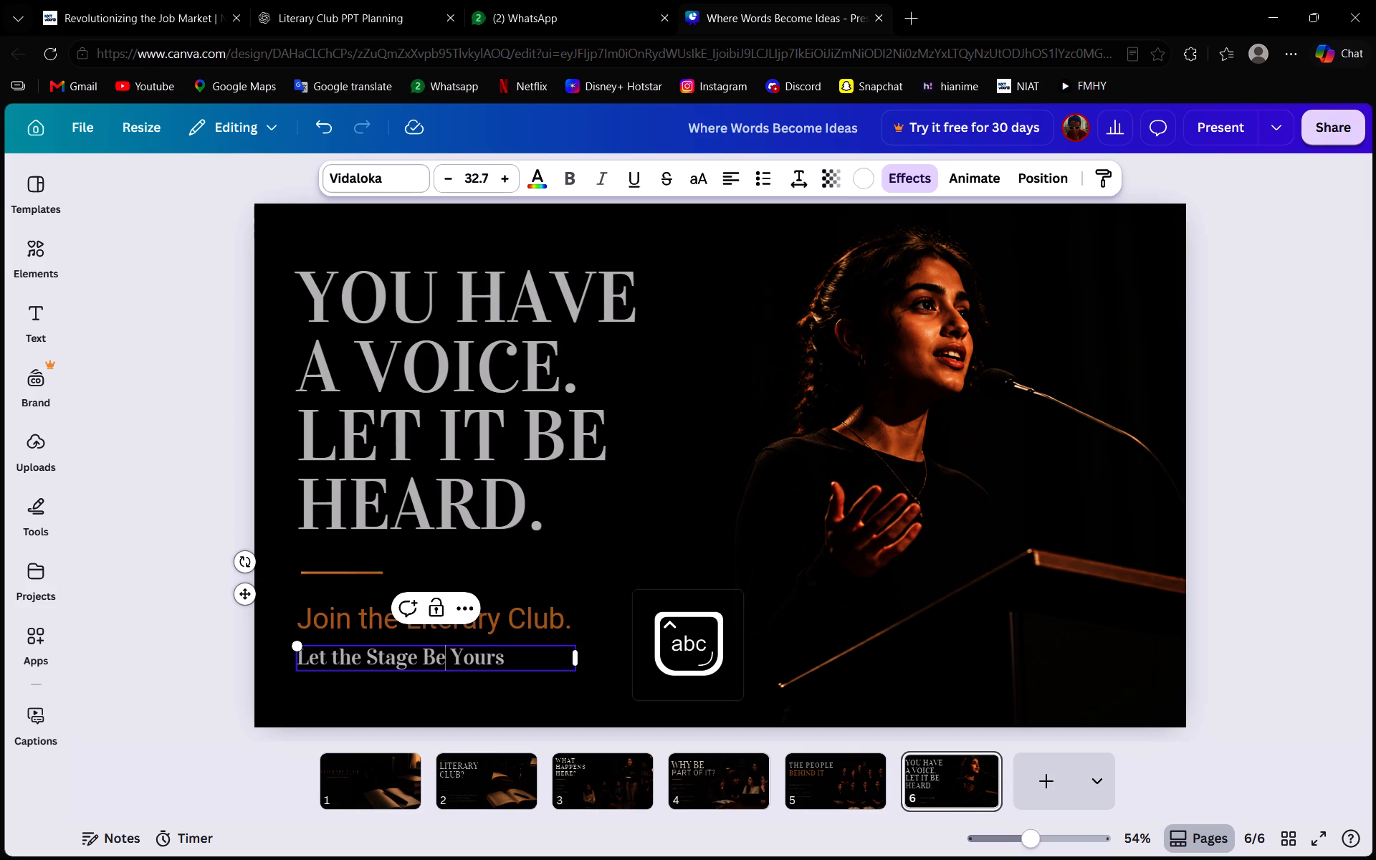
Lowercase the initials of "Stage", "Be" and "Yours" in the slide 6 tagline so it reads "Let the stage be yours".
key(Left)
key(BackSpace)
key(b)
key(Left)
key(Left)
key(Left)
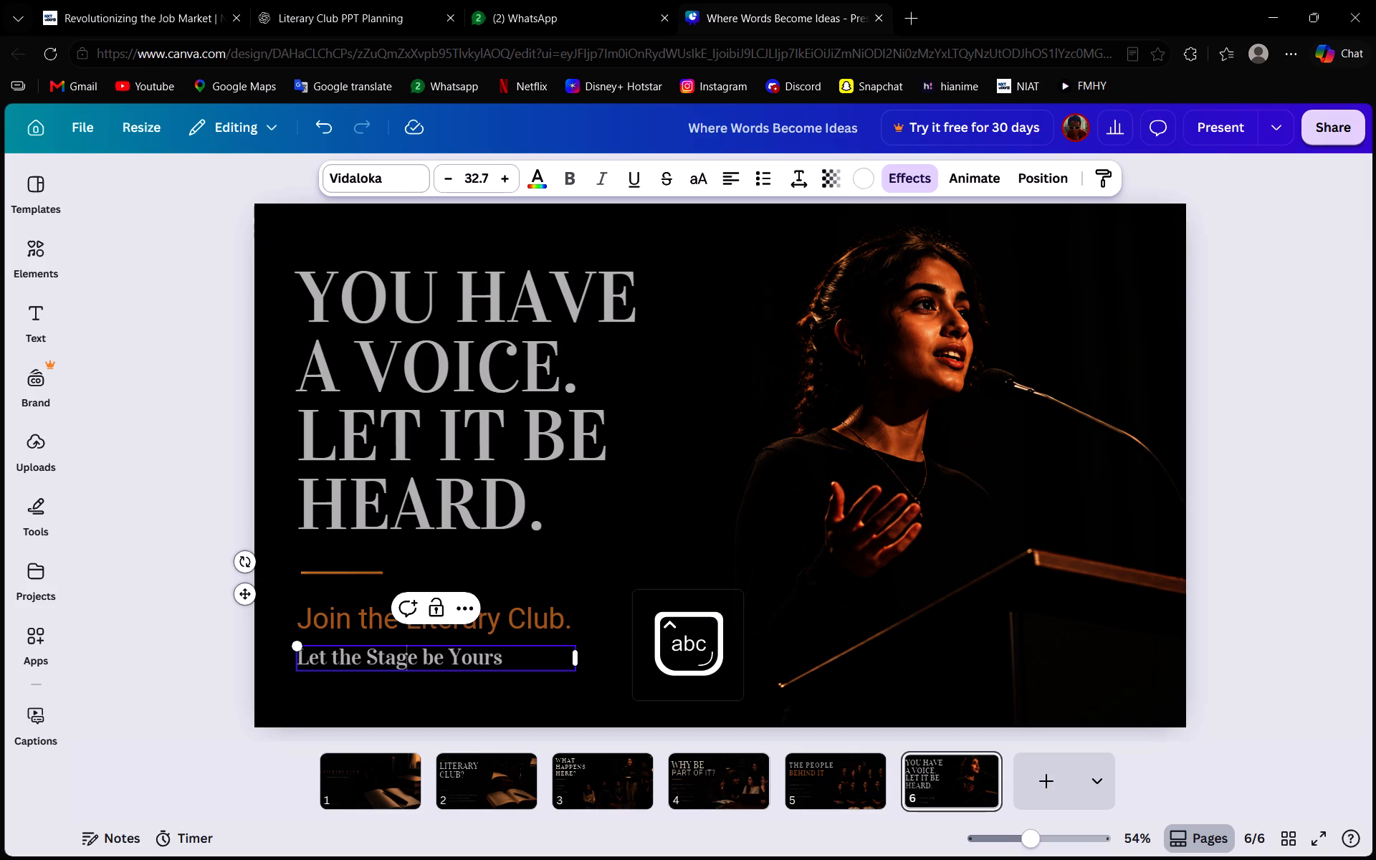
key(Left)
key(Left)
key(Left)
key(BackSpace)
key(s)
key(Right)
key(Right)
key(Right)
key(Right)
key(Right)
key(Right)
key(Right)
key(Right)
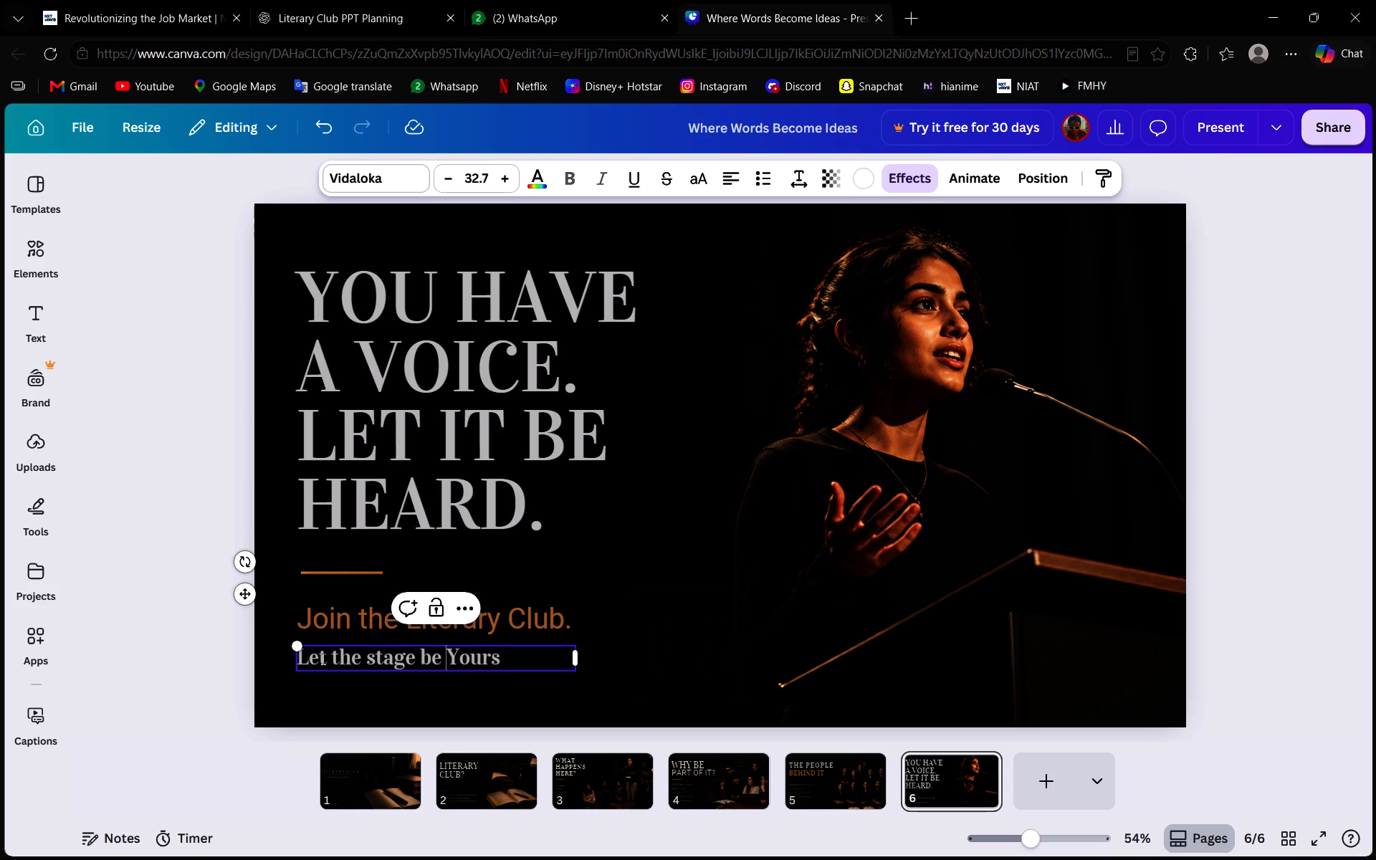
key(Right)
key(BackSpace)
key(y)
click(166, 464)
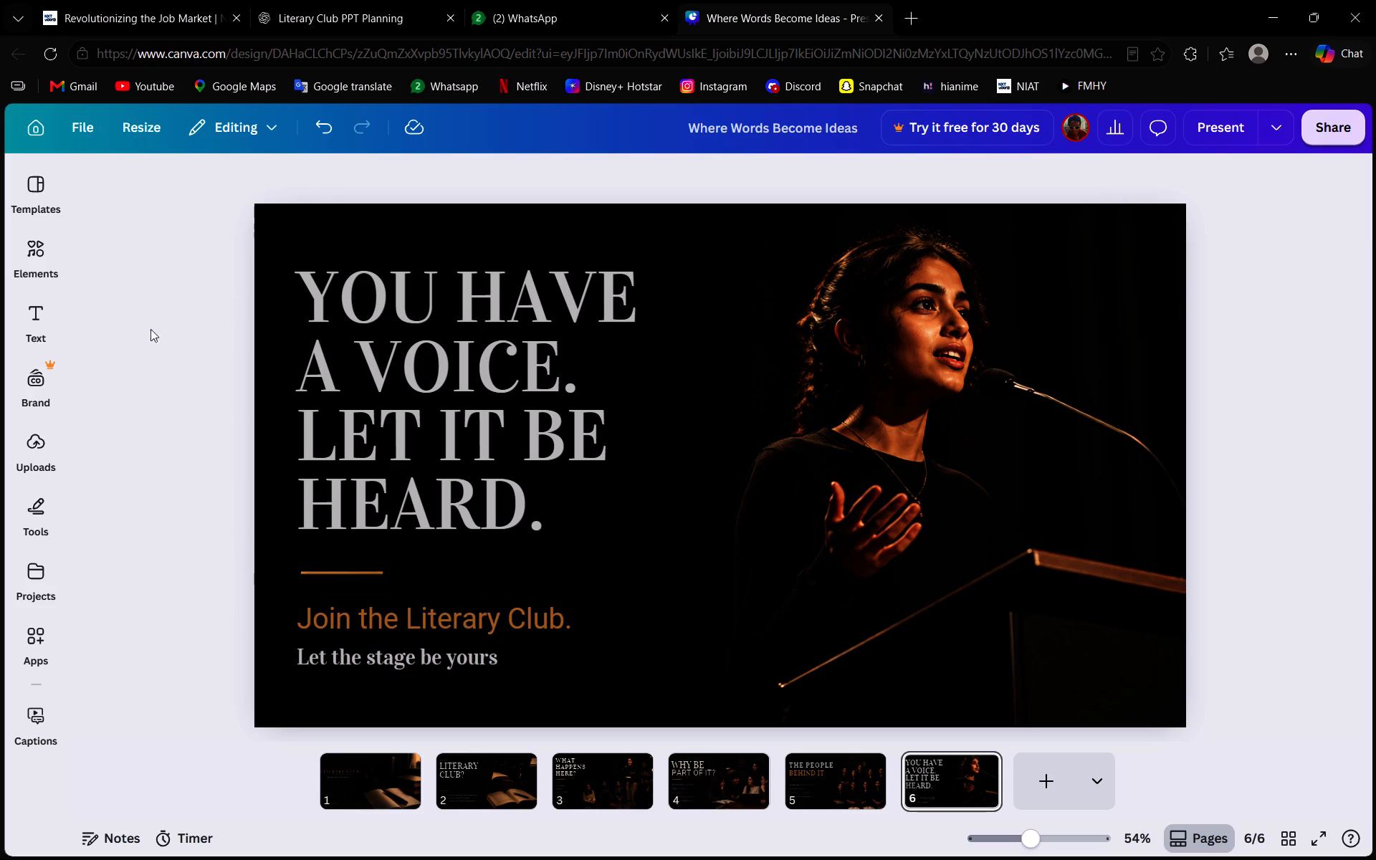
Review slides 5, 4 and 3, and select the "Poetry" item in slide 3's activity list.
click(833, 793)
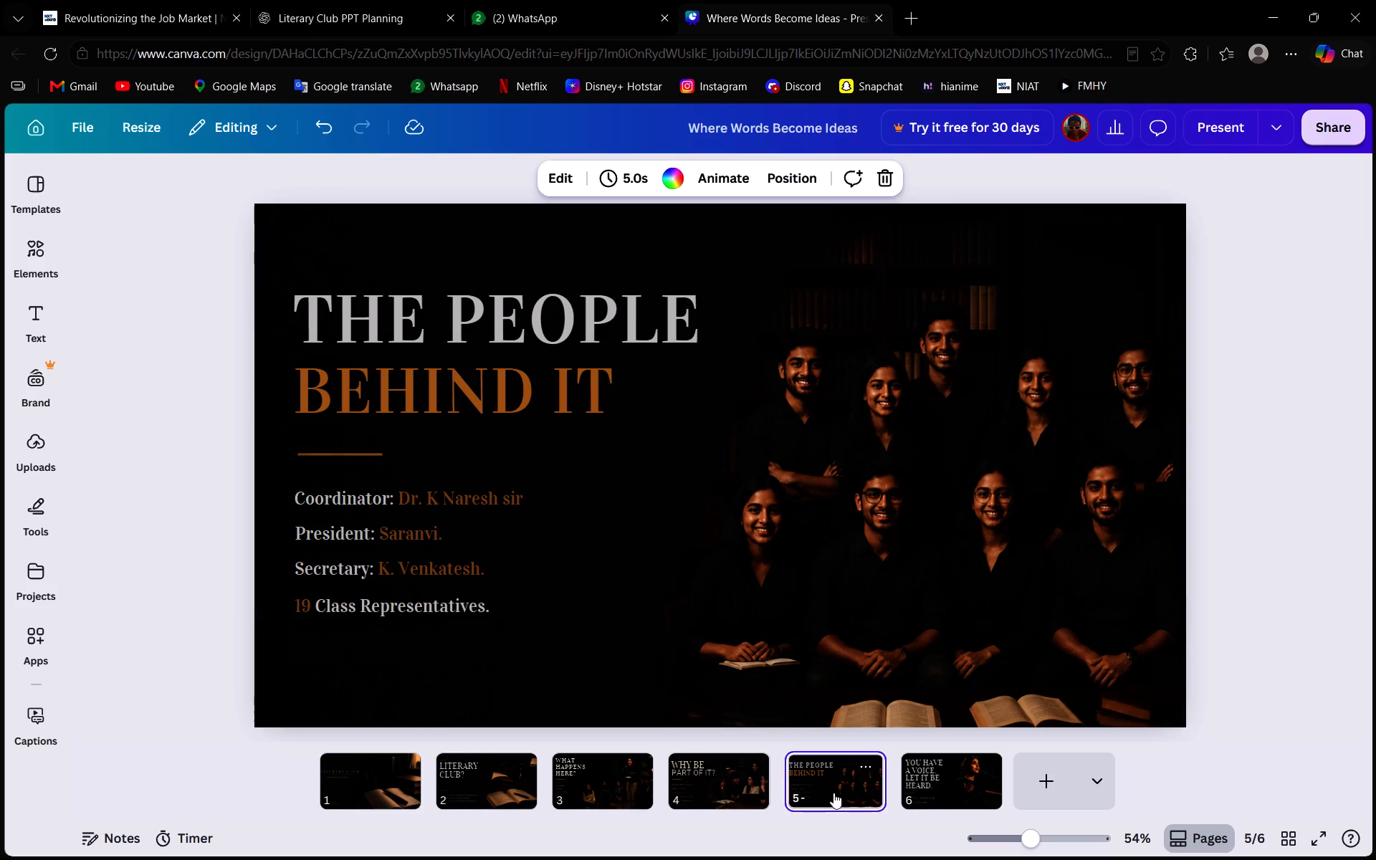
click(744, 788)
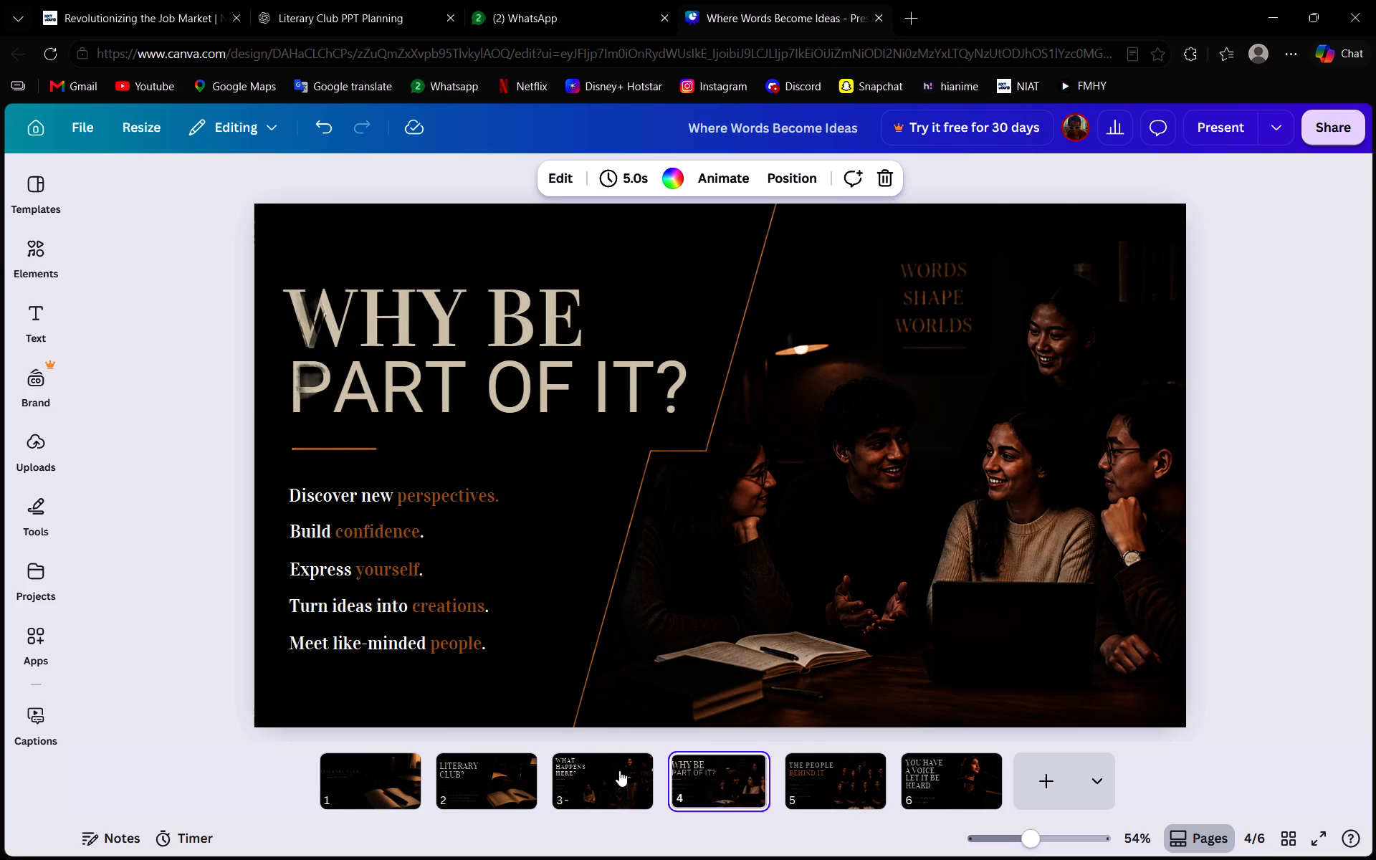
click(613, 770)
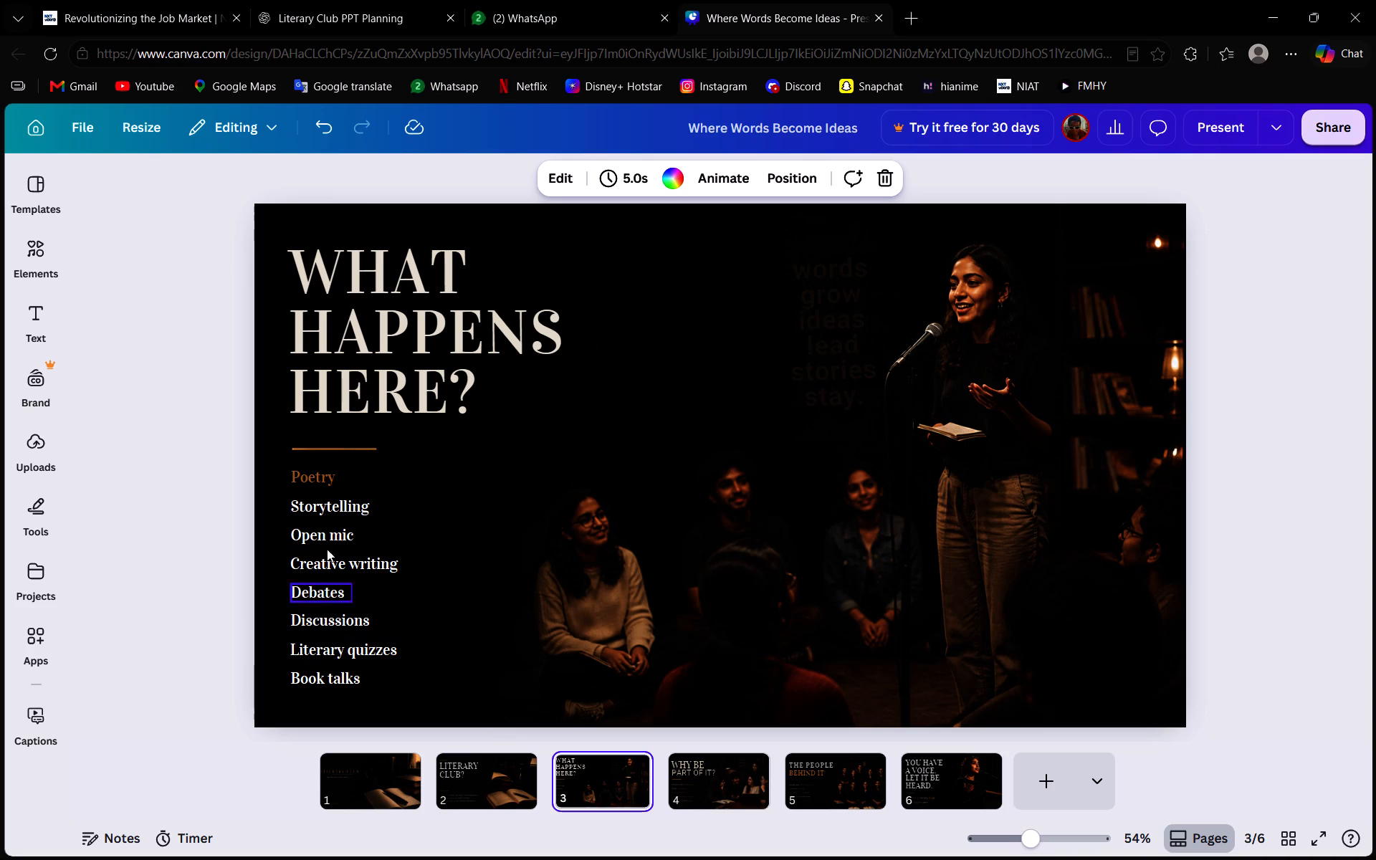
click(331, 478)
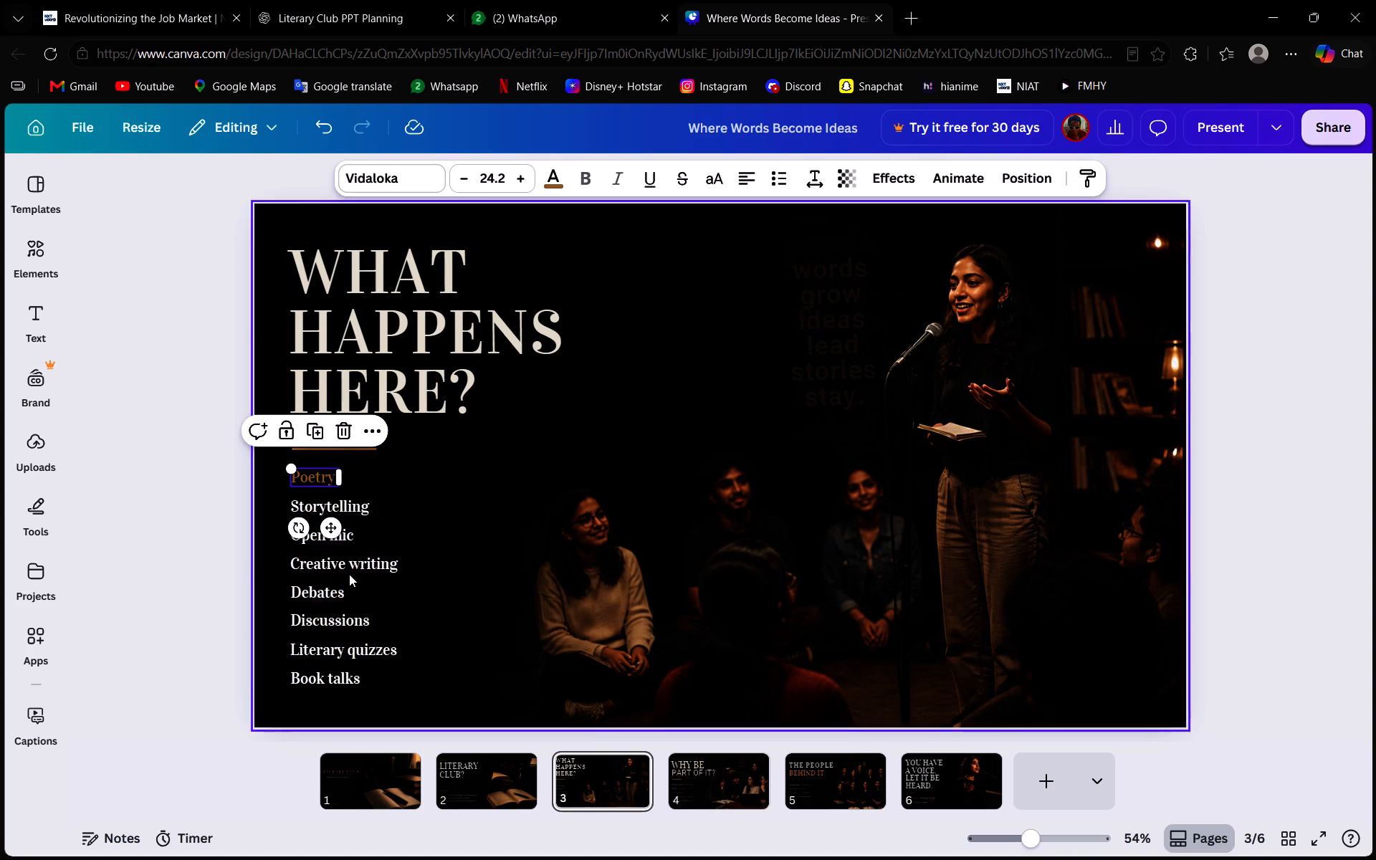
Recolour the "Debates" item in slide 3's activity list in a brownish orange from the existing text colours, similar to "Poetry".
click(317, 590)
click(546, 183)
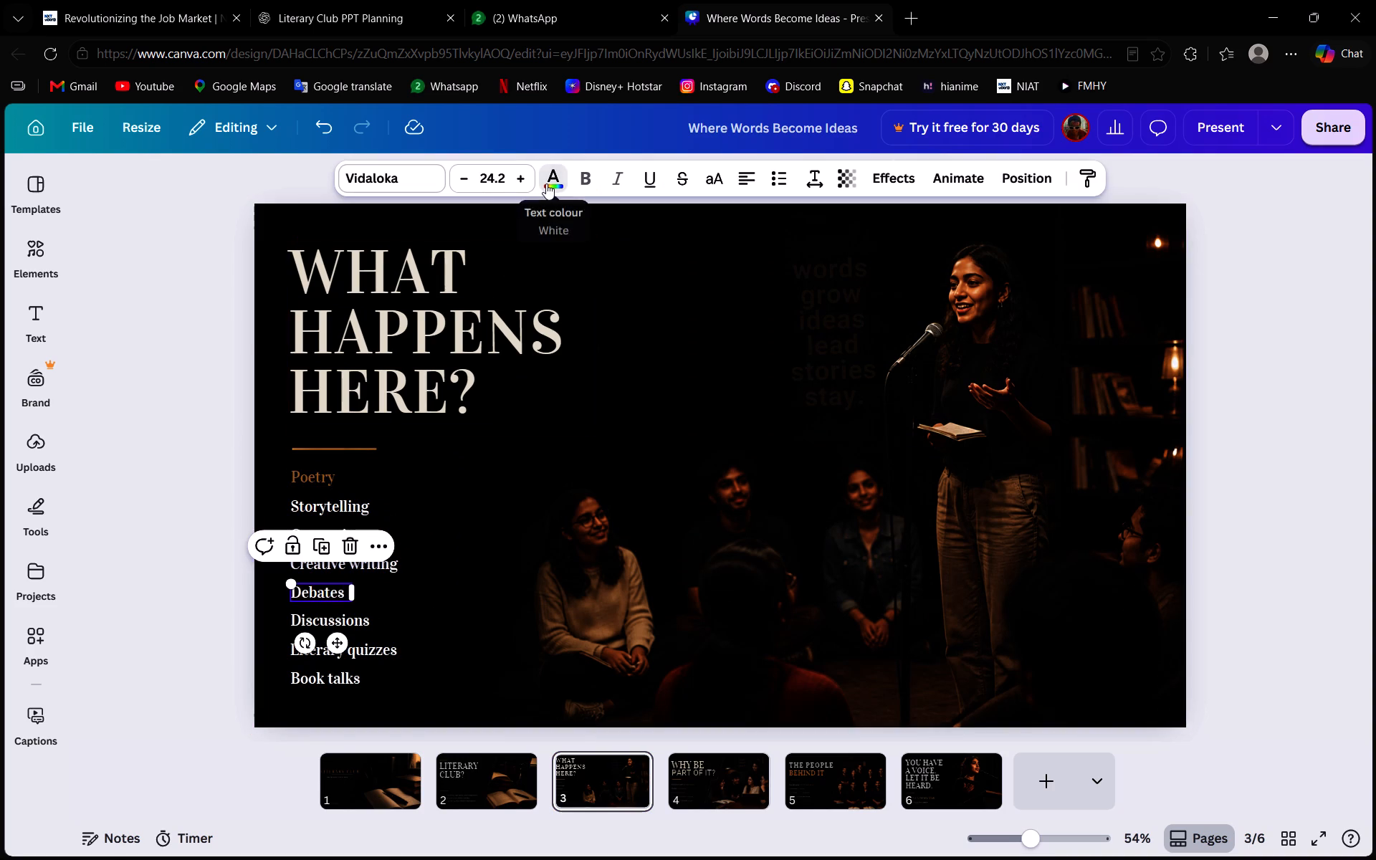
click(183, 314)
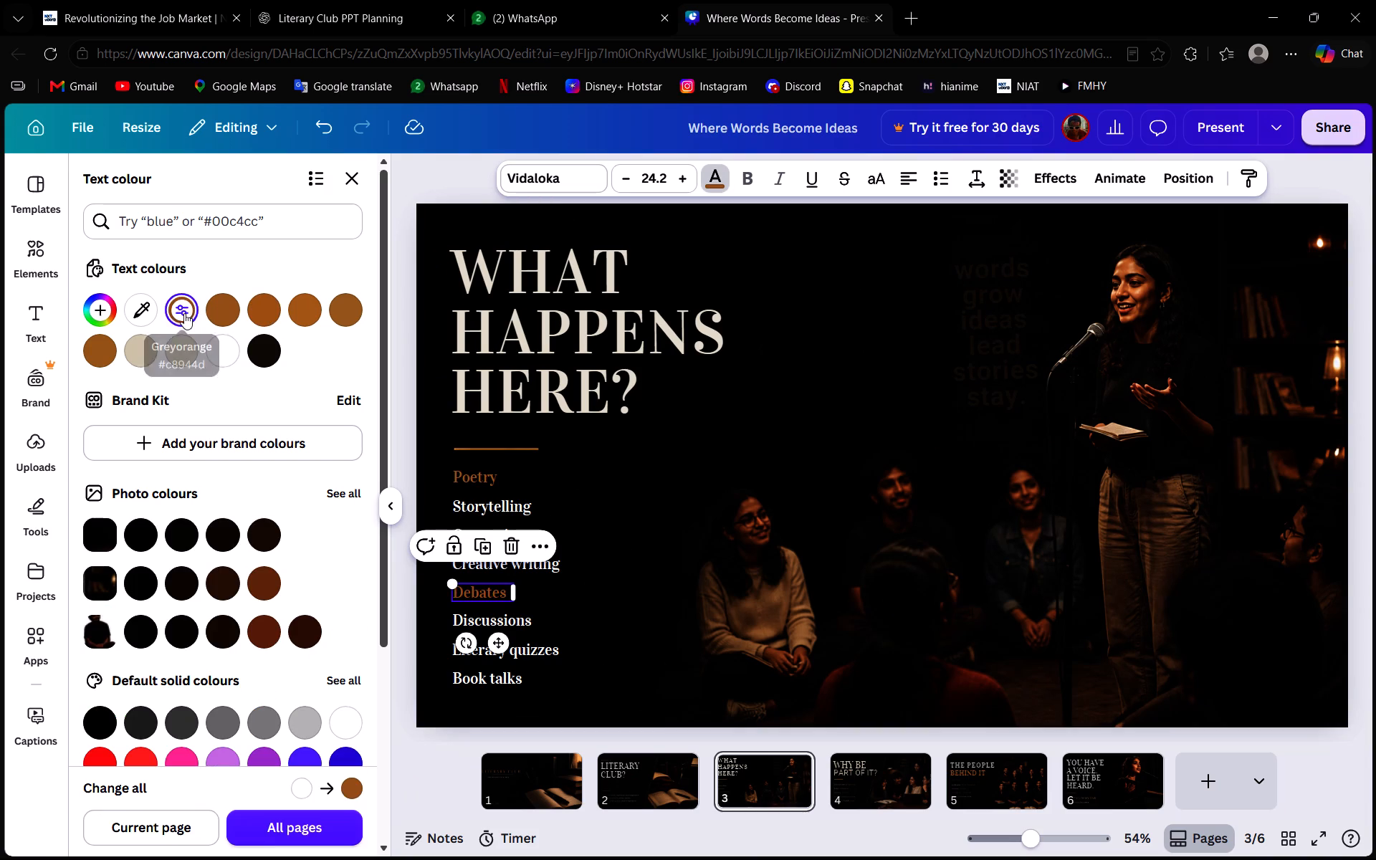
click(234, 317)
click(270, 312)
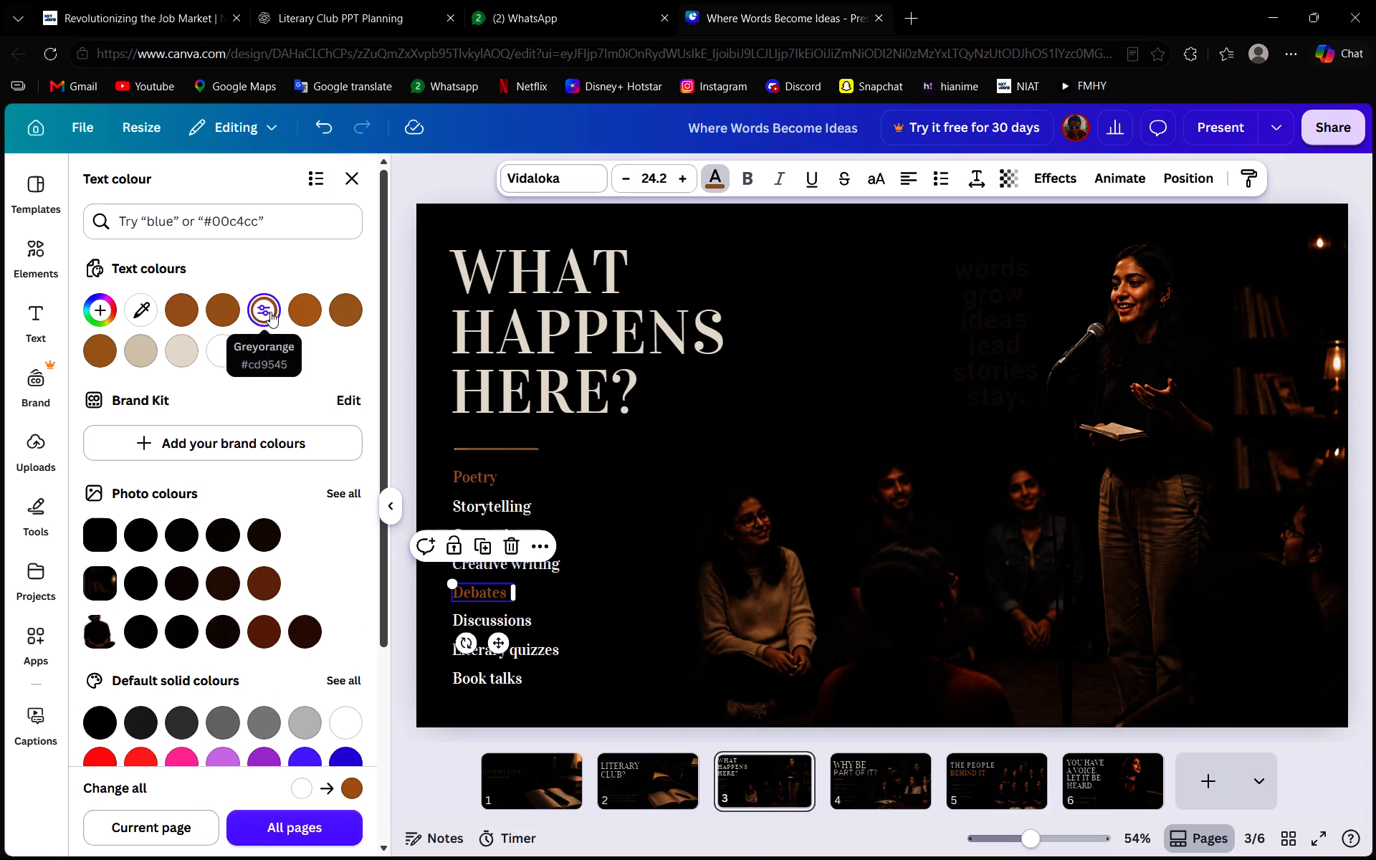
click(308, 307)
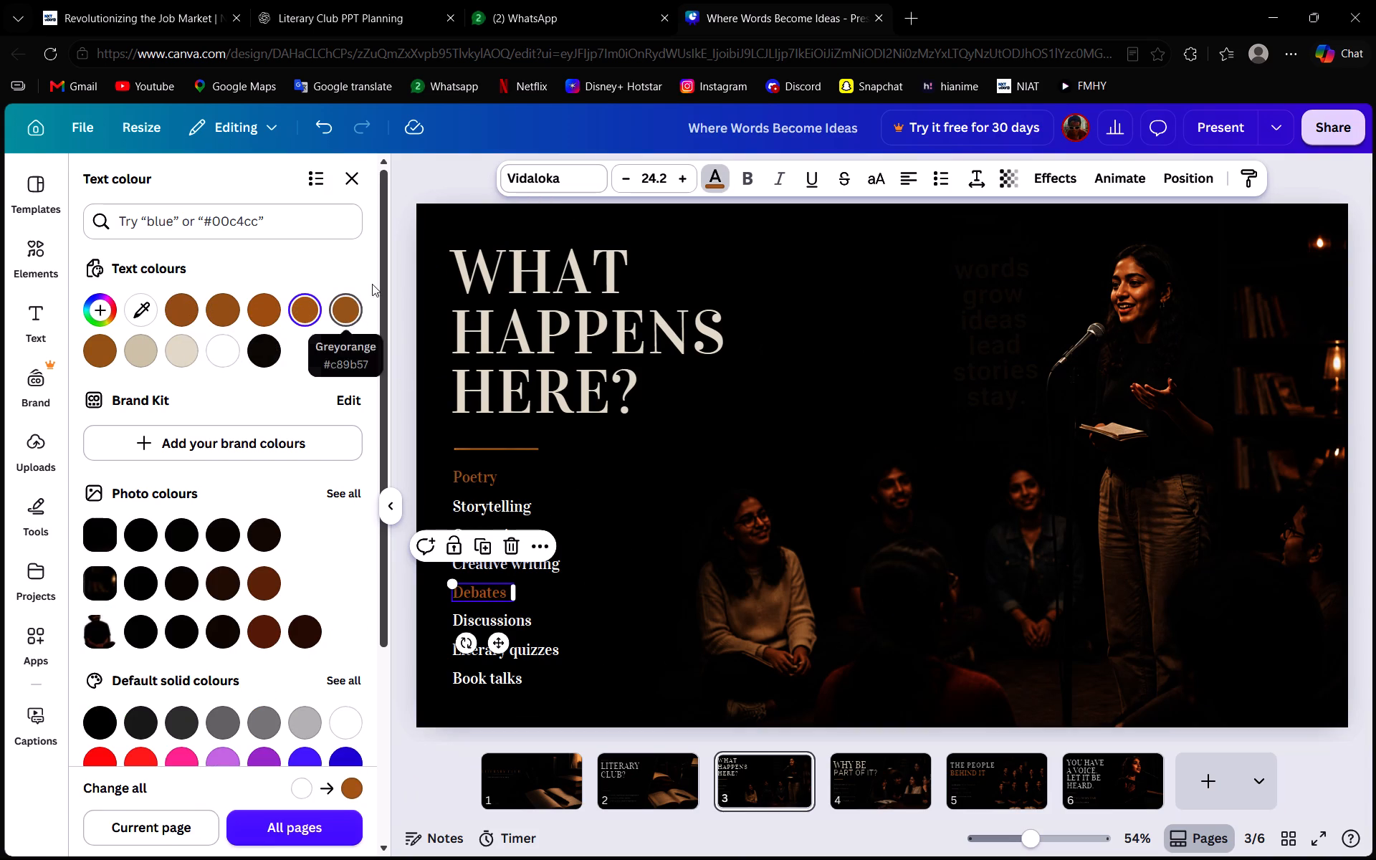
click(356, 177)
click(201, 382)
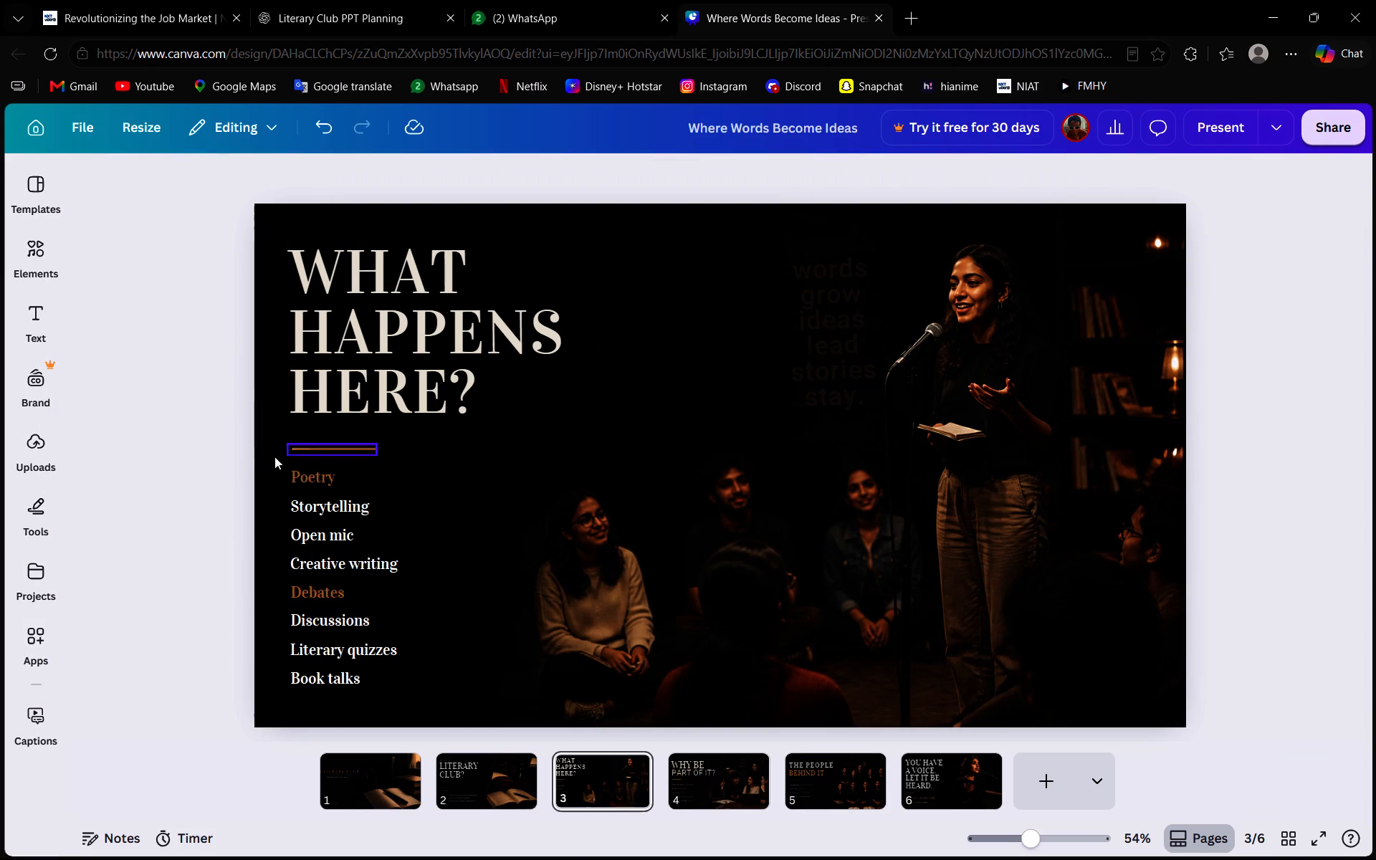
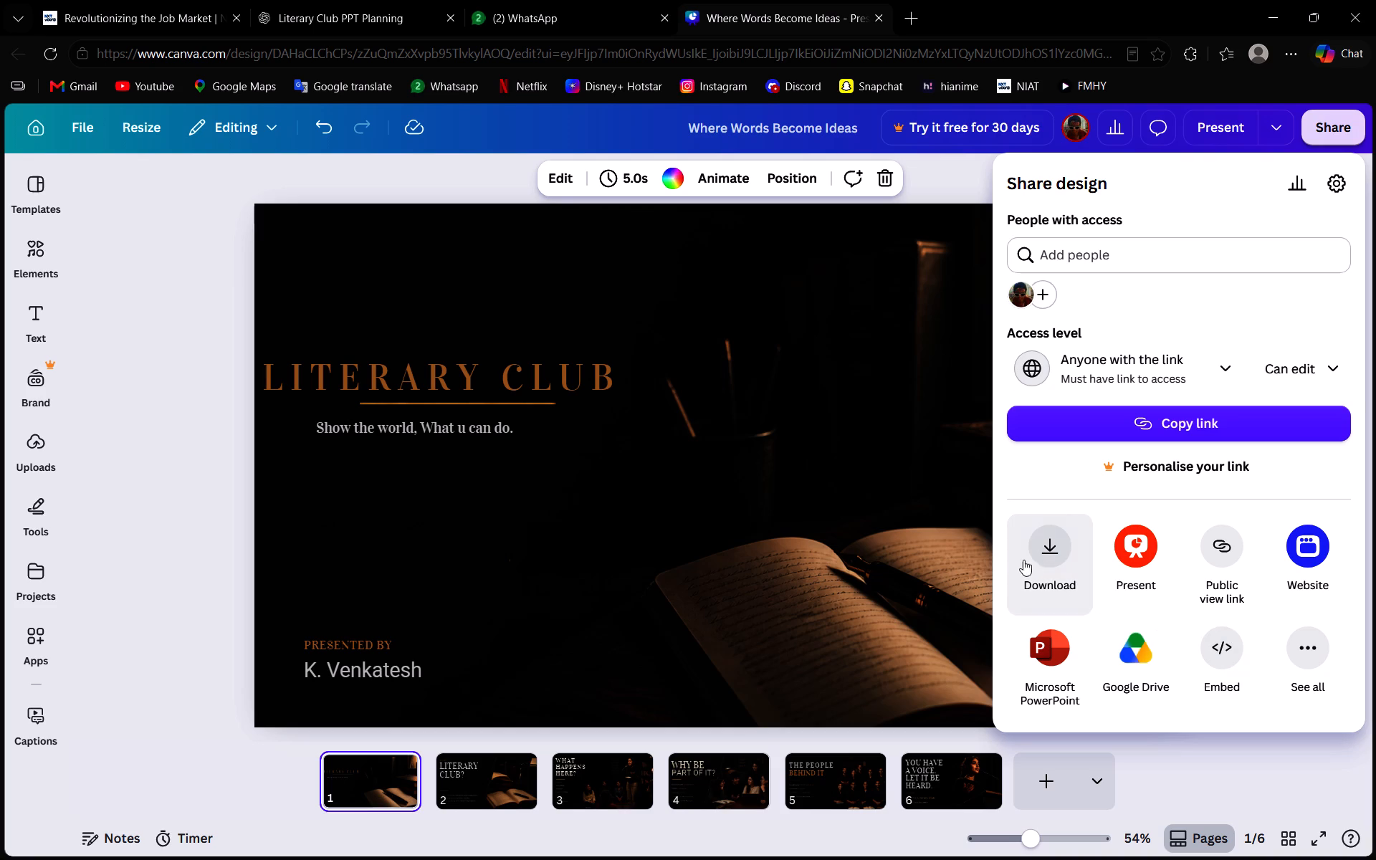
Close the Share design options and return to the full view of slide 1.
click(185, 446)
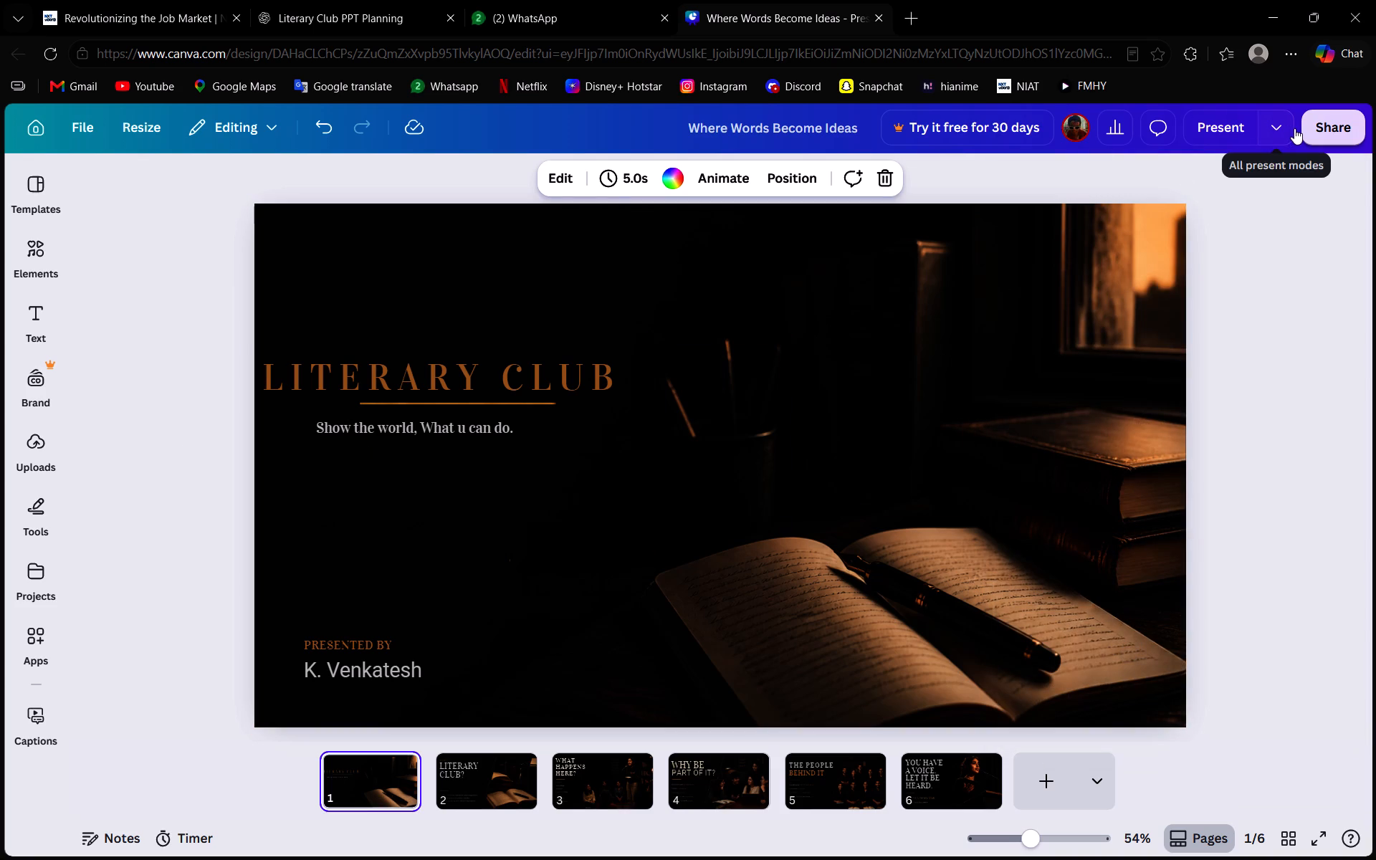
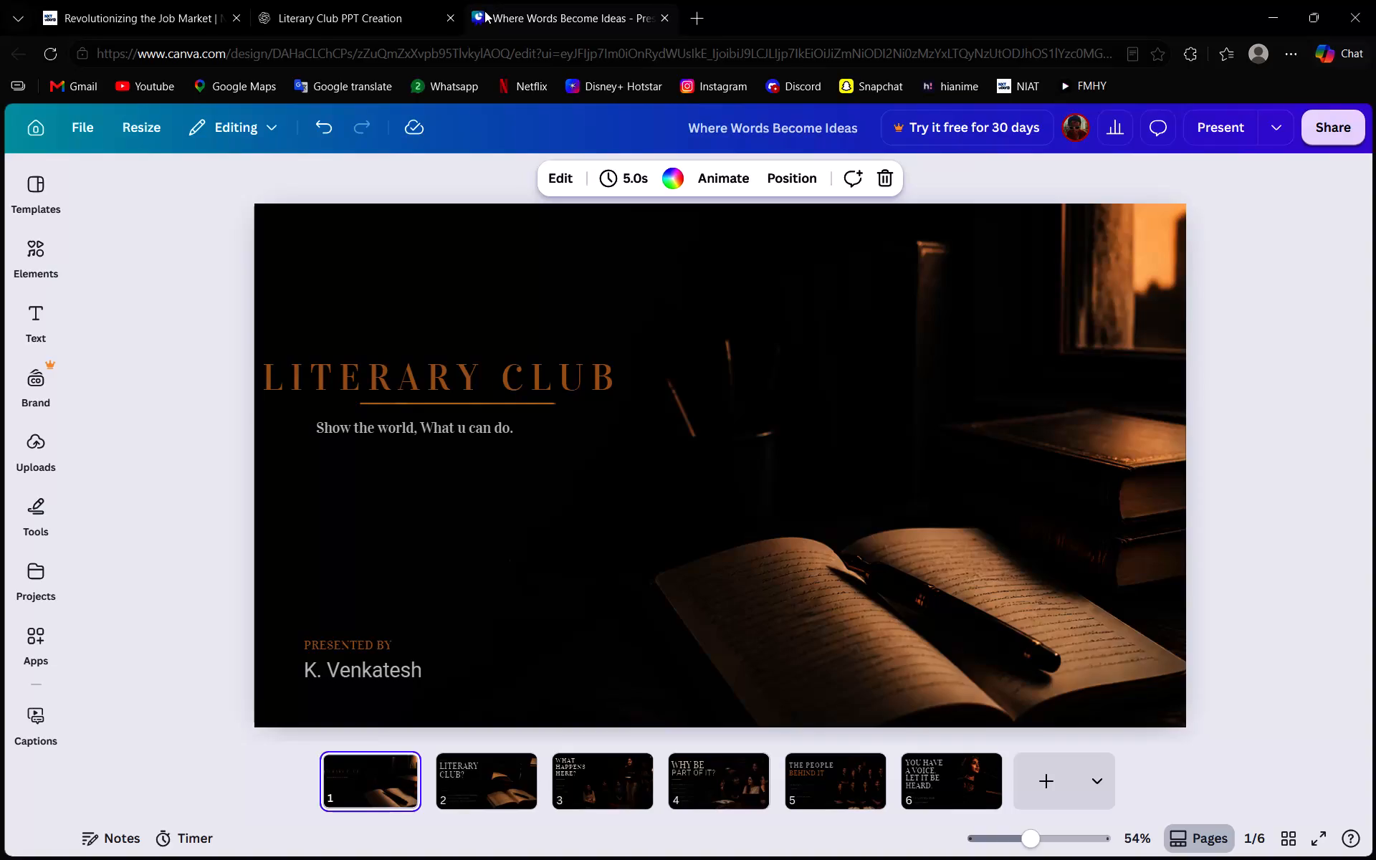
Present the Literary Club deck full screen from slide 1 and review every slide through to slide 6.
click(1218, 123)
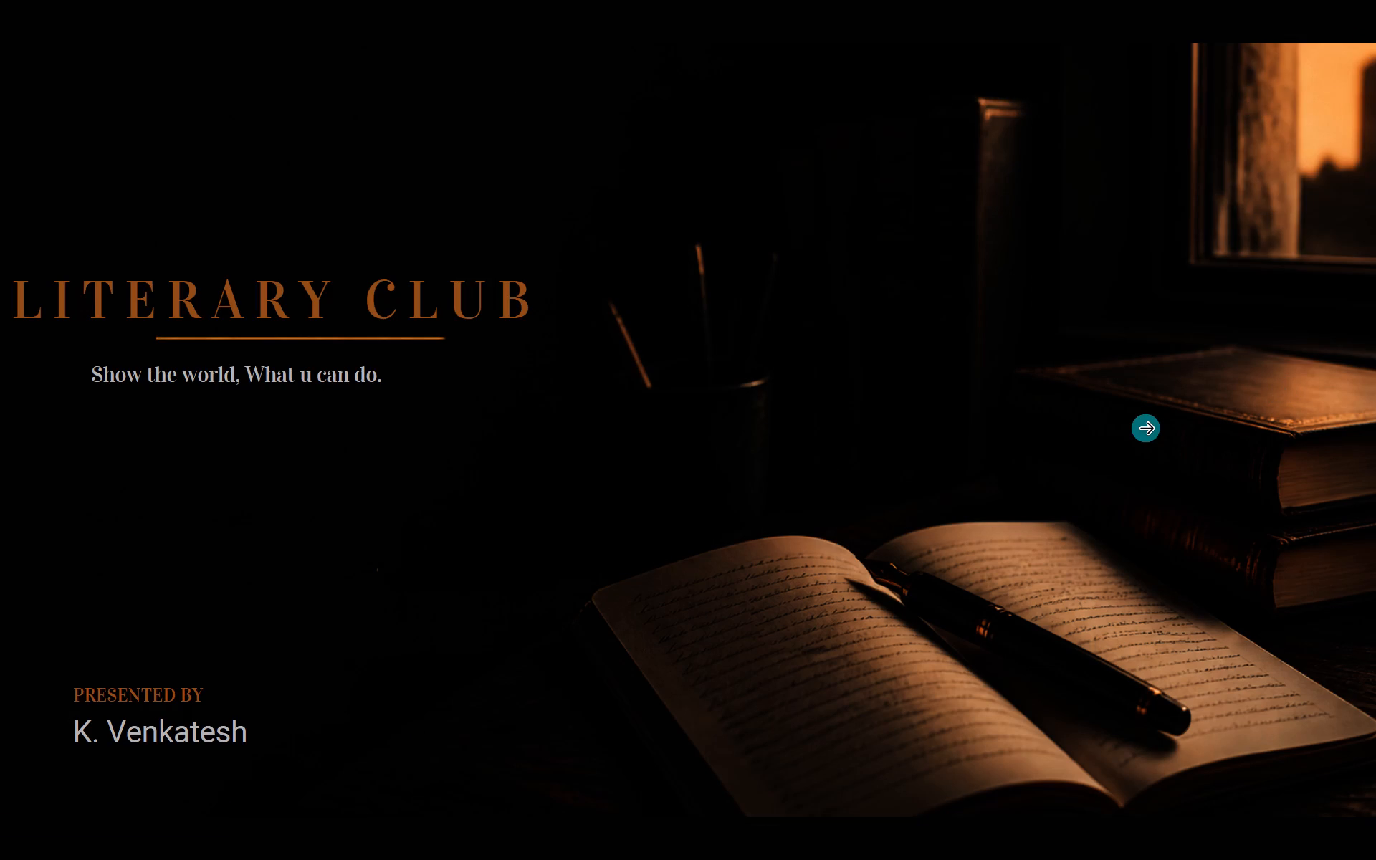
key(Right)
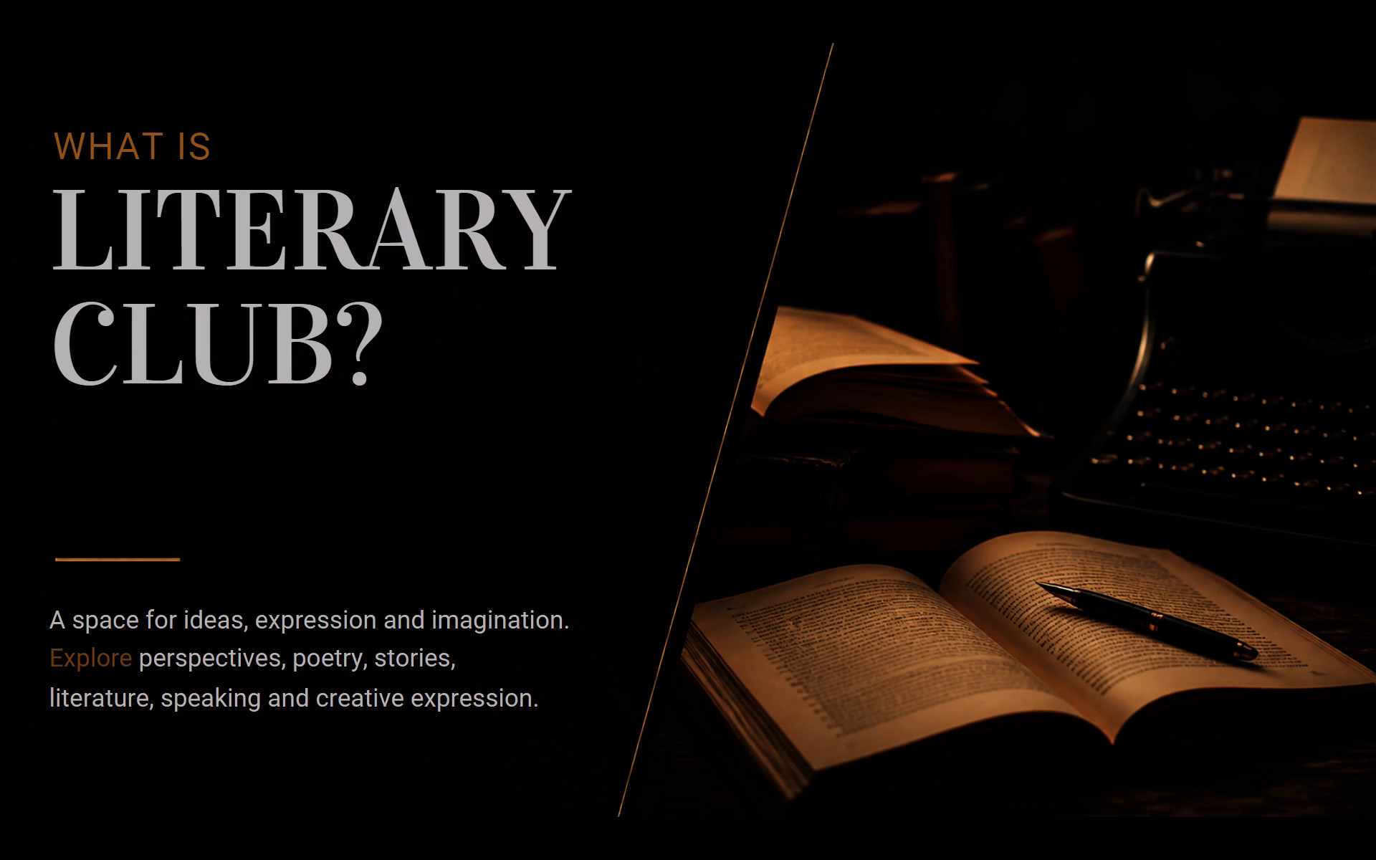
key(Right)
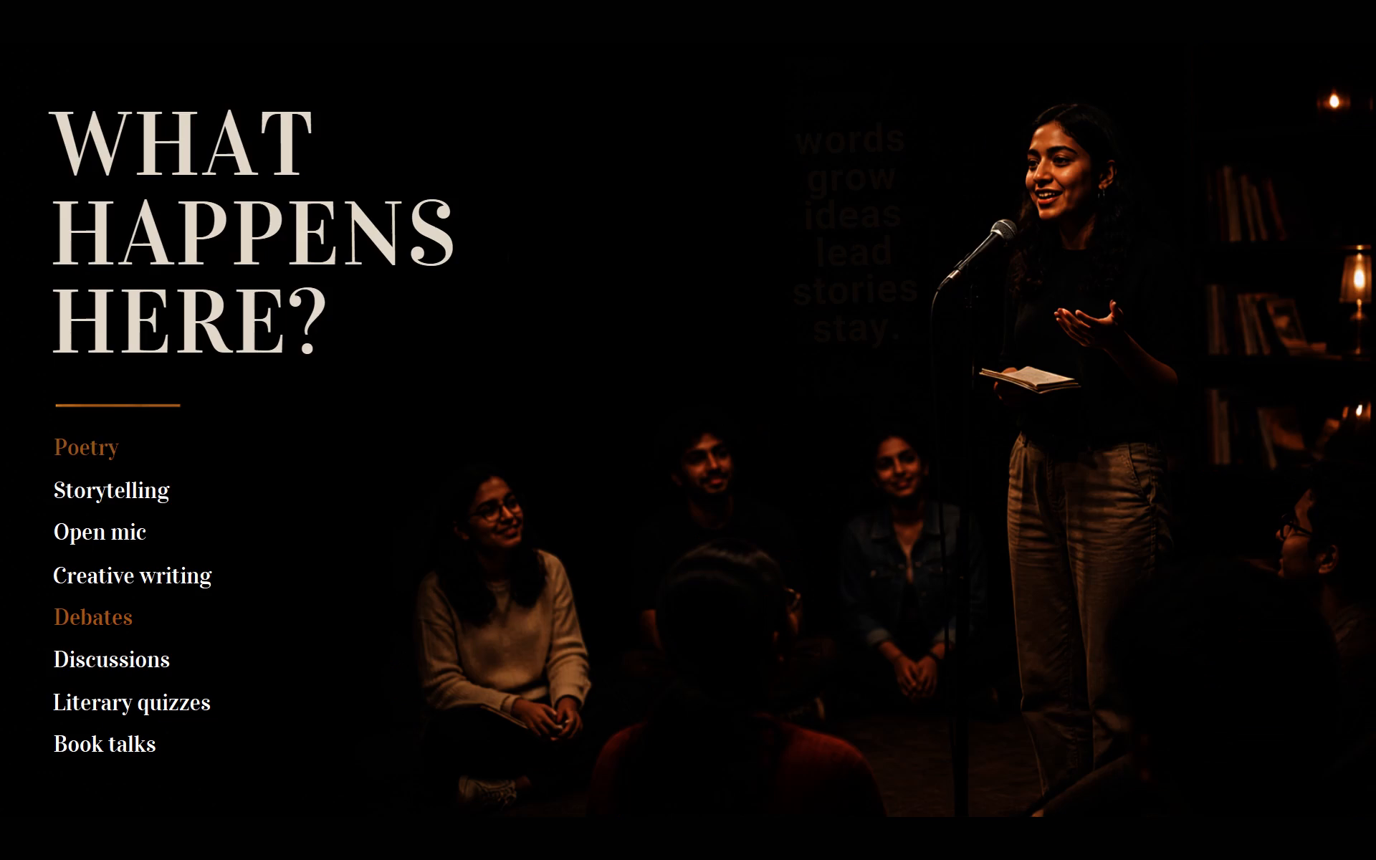
key(Right)
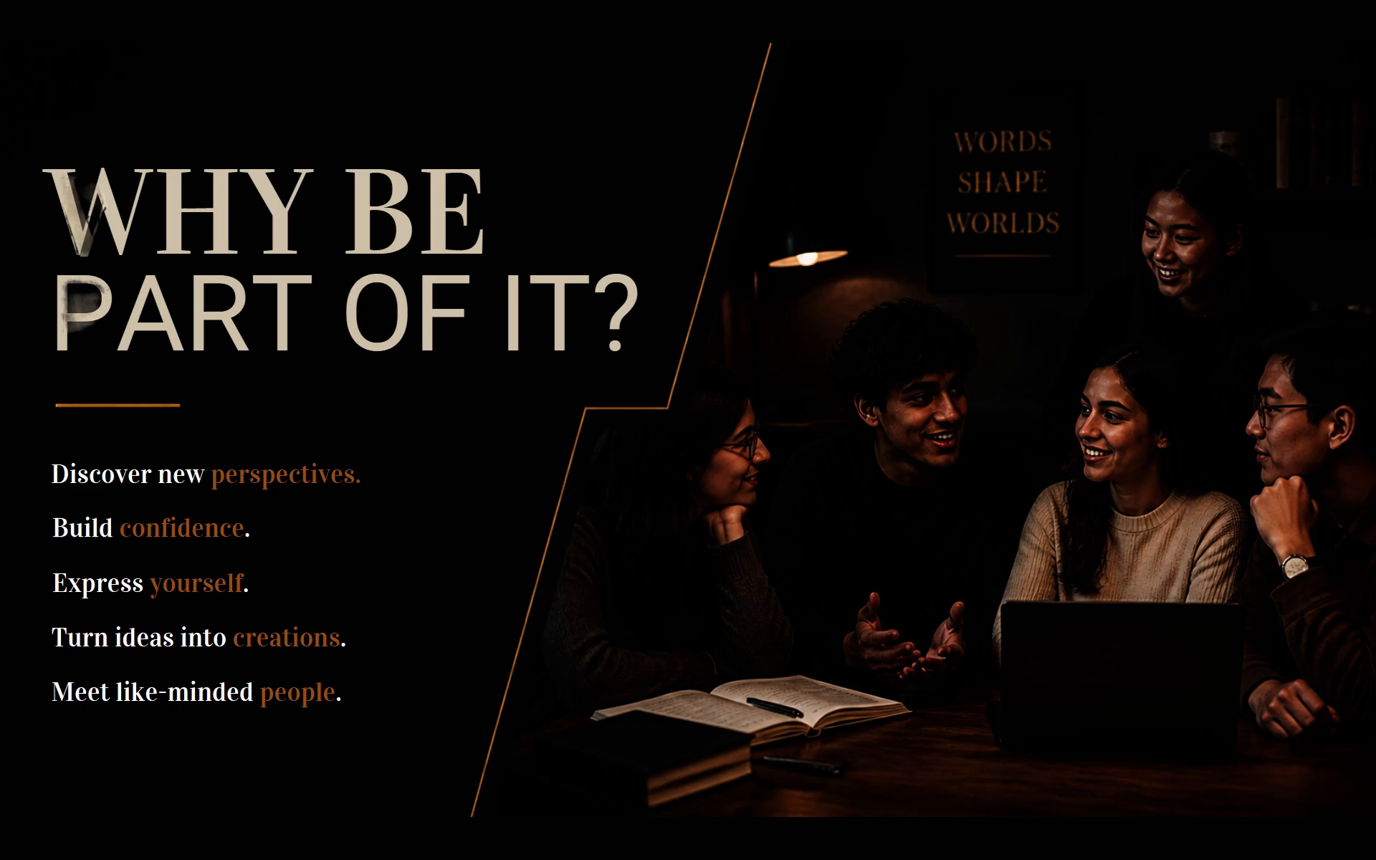
key(Right)
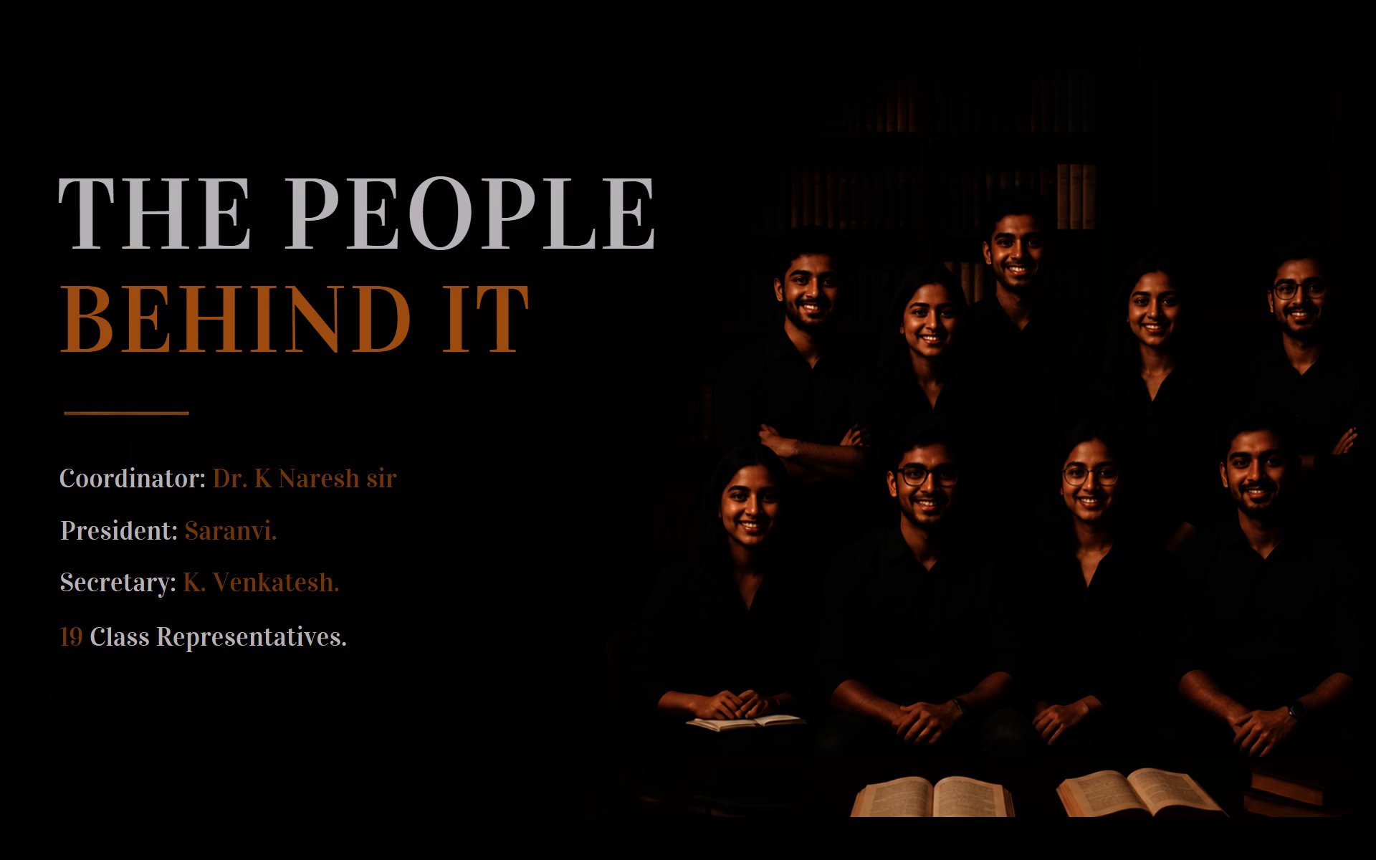
key(Right)
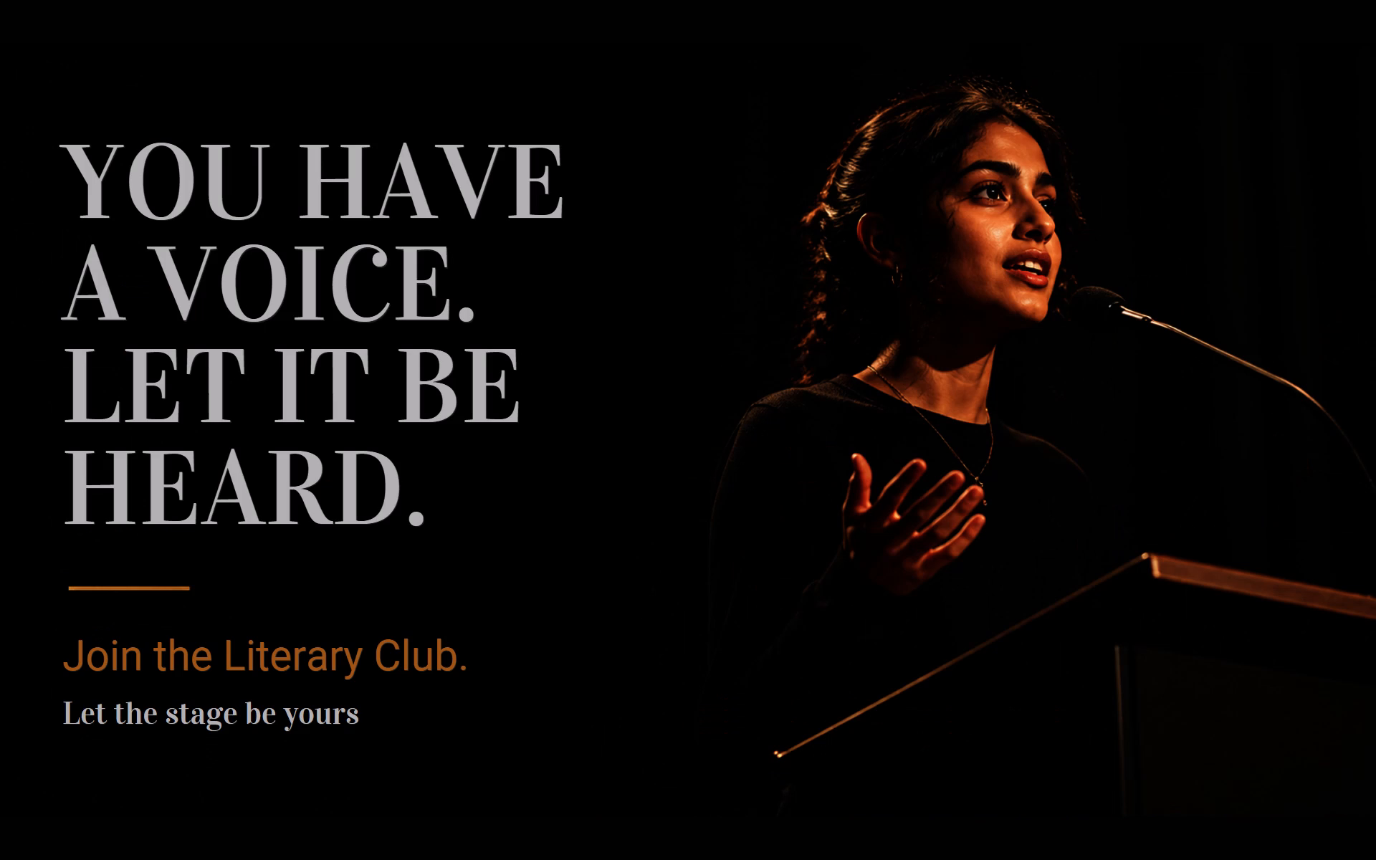
key(Right)
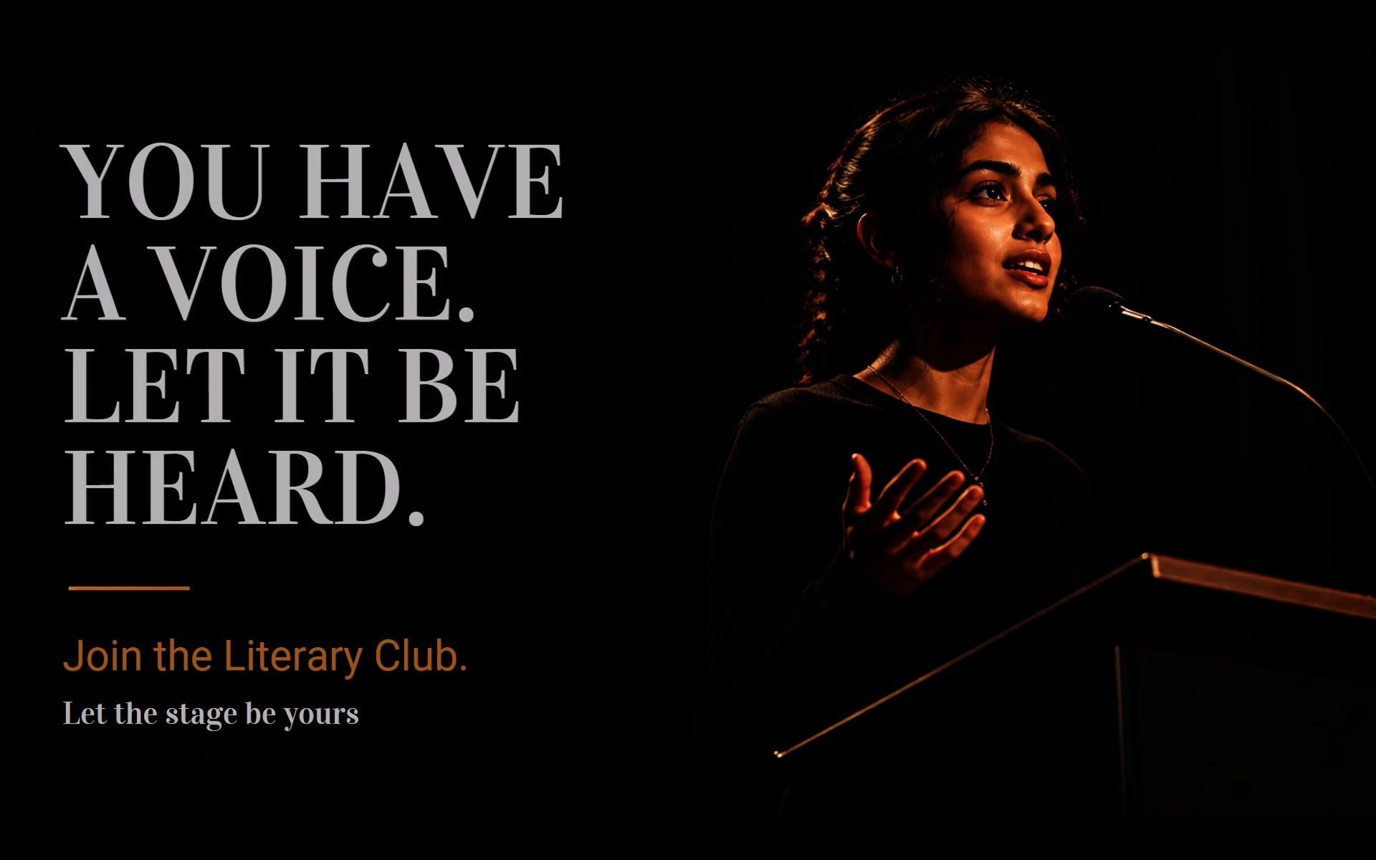
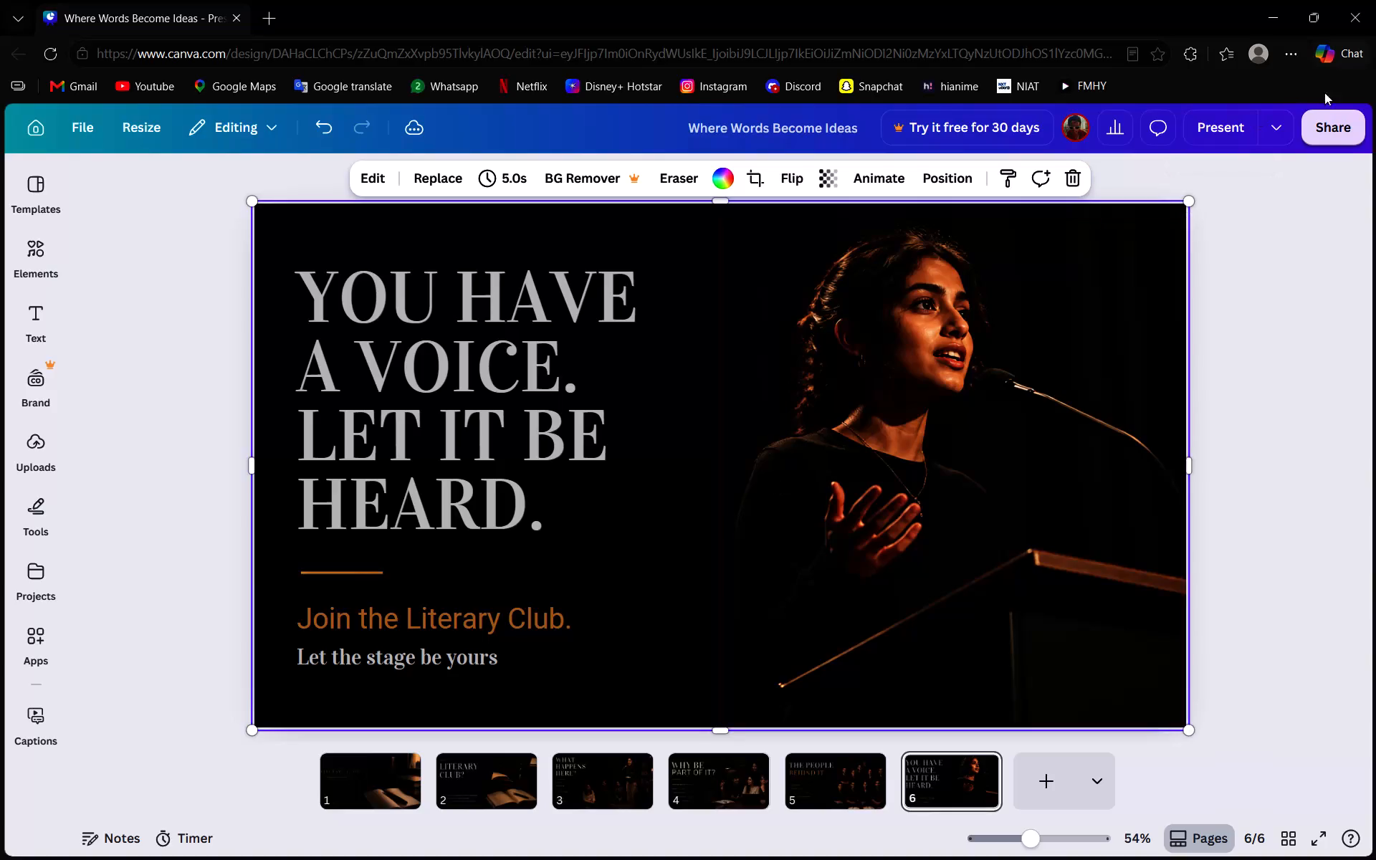
Download the Literary Club deck as a Microsoft PowerPoint (PPTX) file.
click(1336, 132)
click(1053, 645)
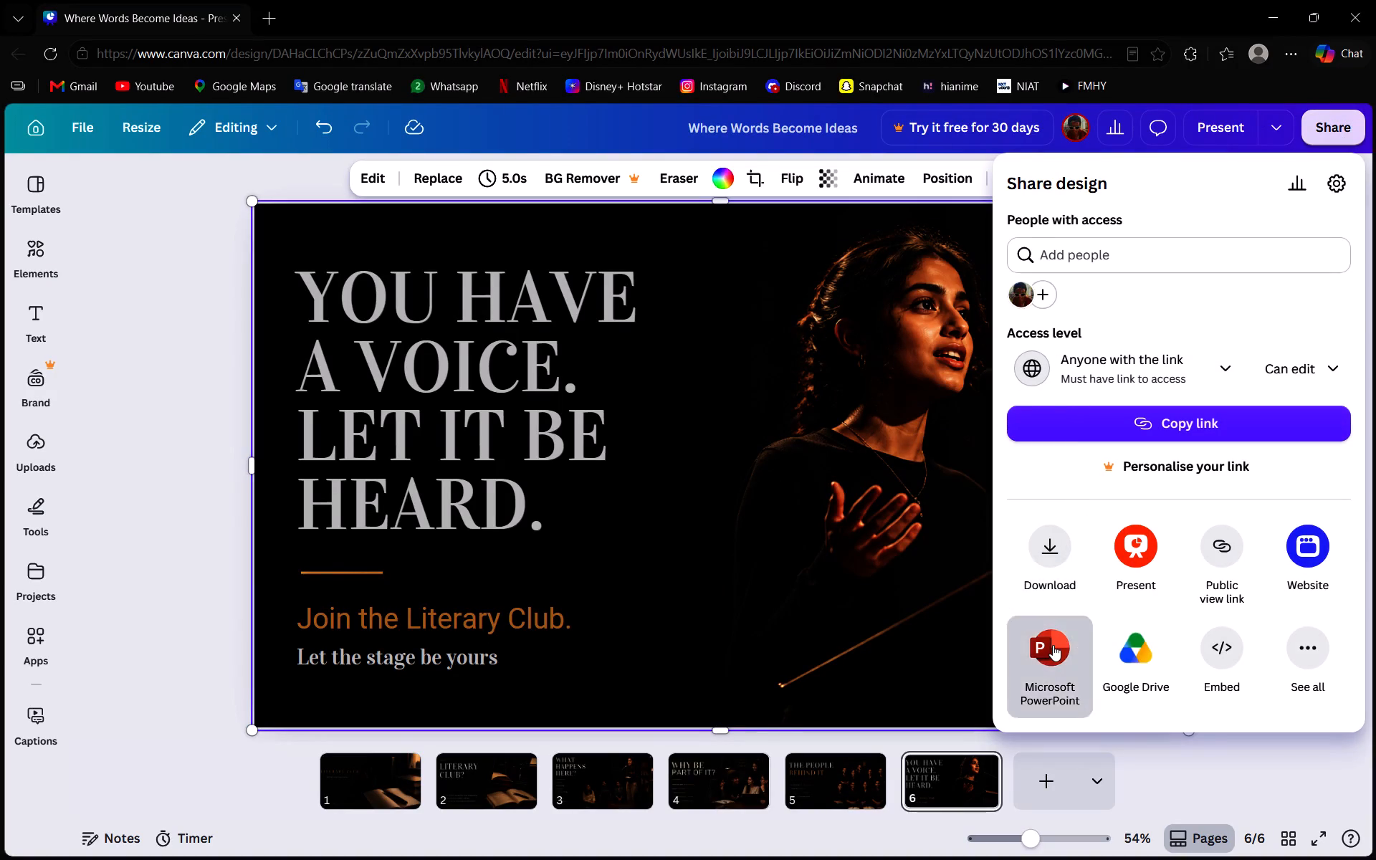
click(1172, 363)
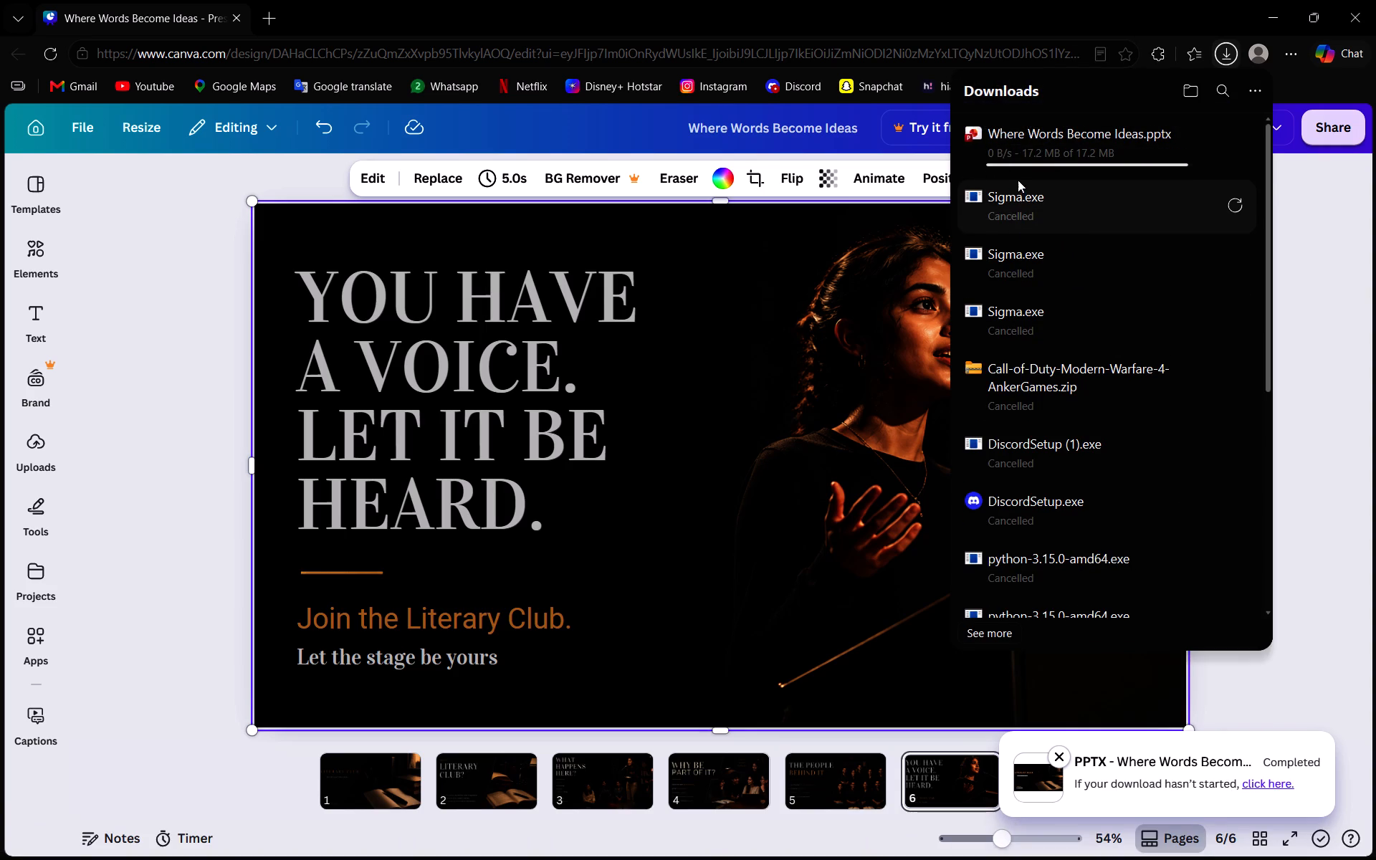
Open the downloaded Where Words Become Ideas.pptx in Microsoft PowerPoint and enable editing.
click(993, 150)
click(1357, 0)
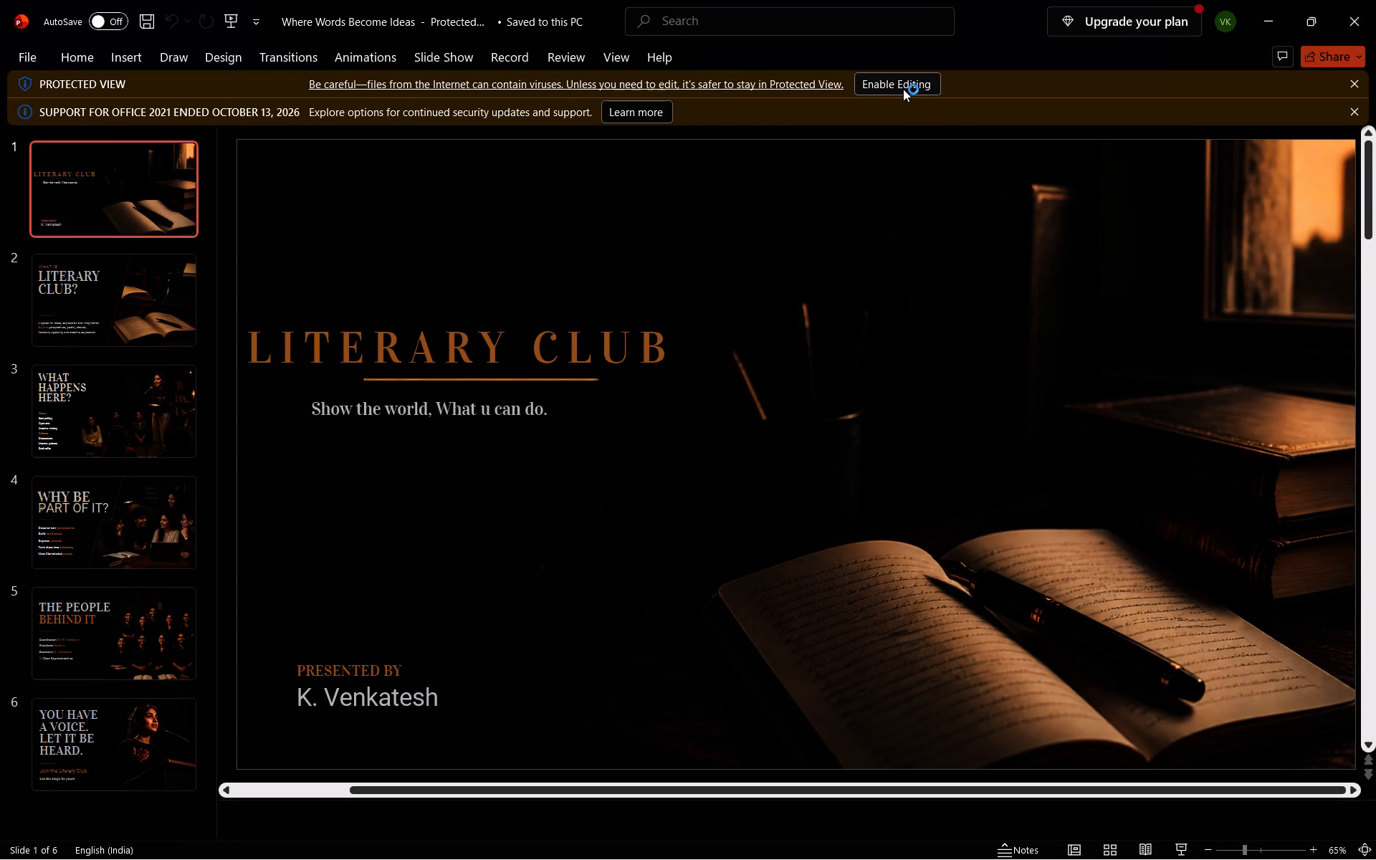
click(904, 88)
click(887, 82)
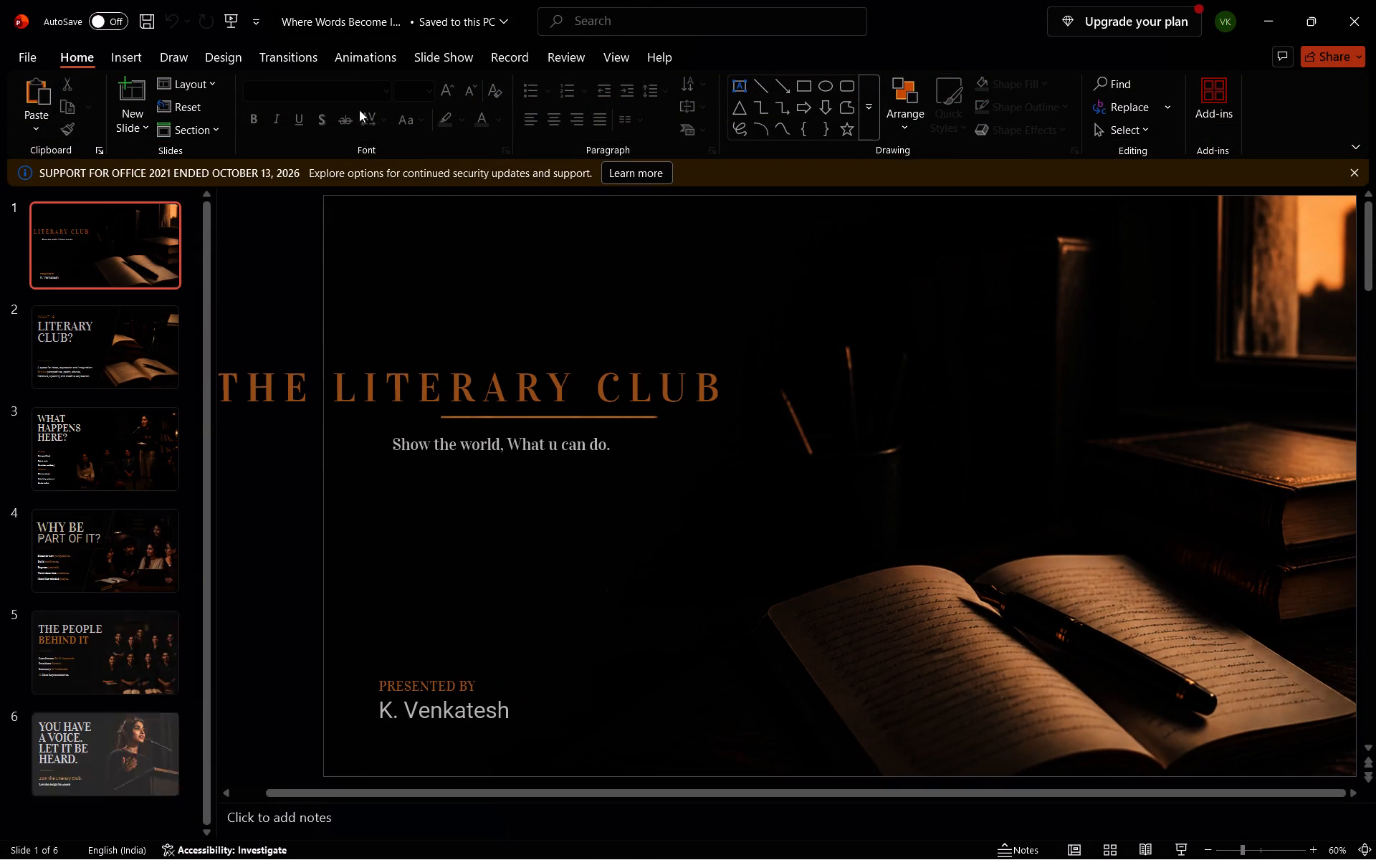
Run the PowerPoint slide show from slide 1 and review every slide through to the closing slide 6.
click(303, 385)
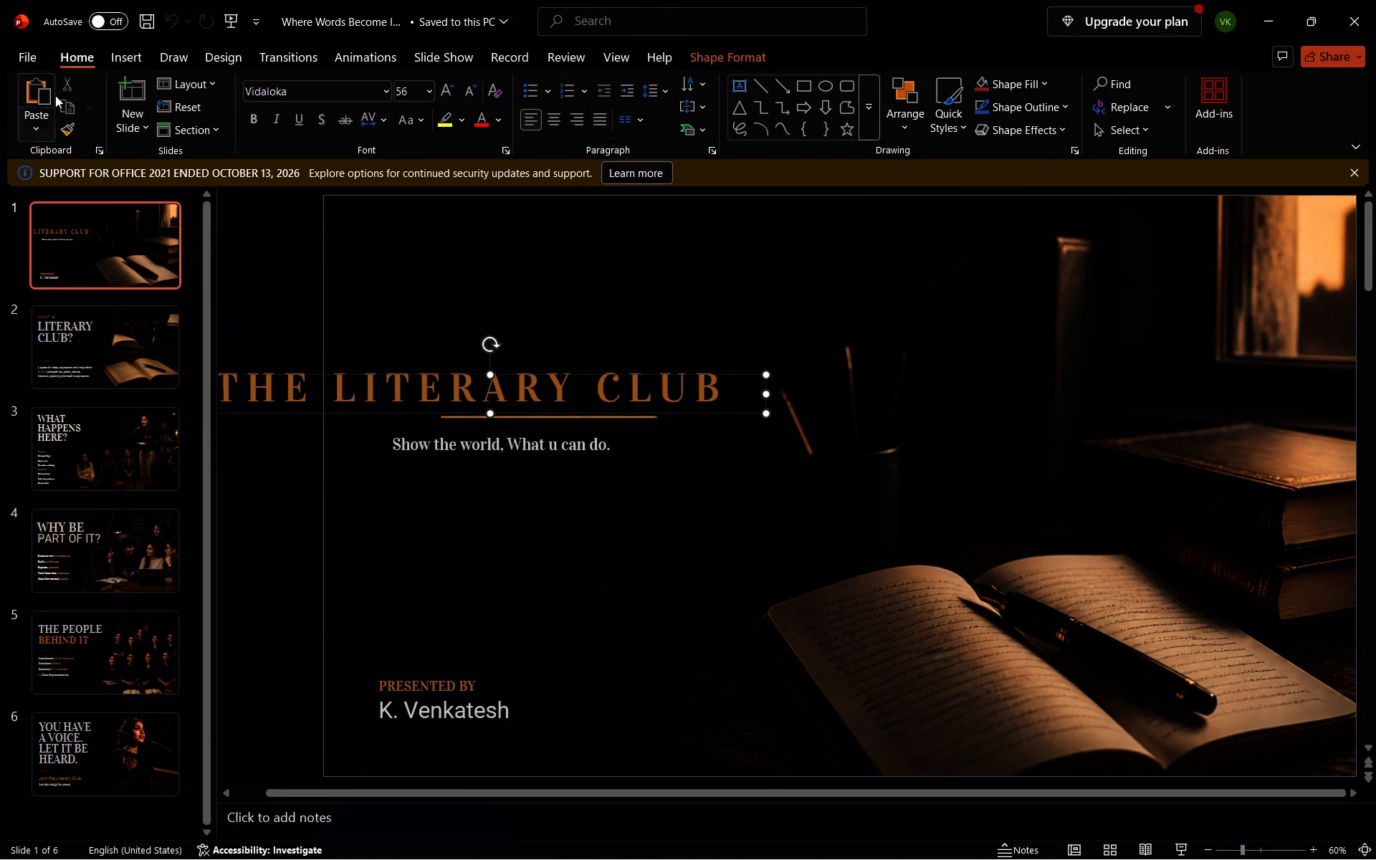
click(239, 21)
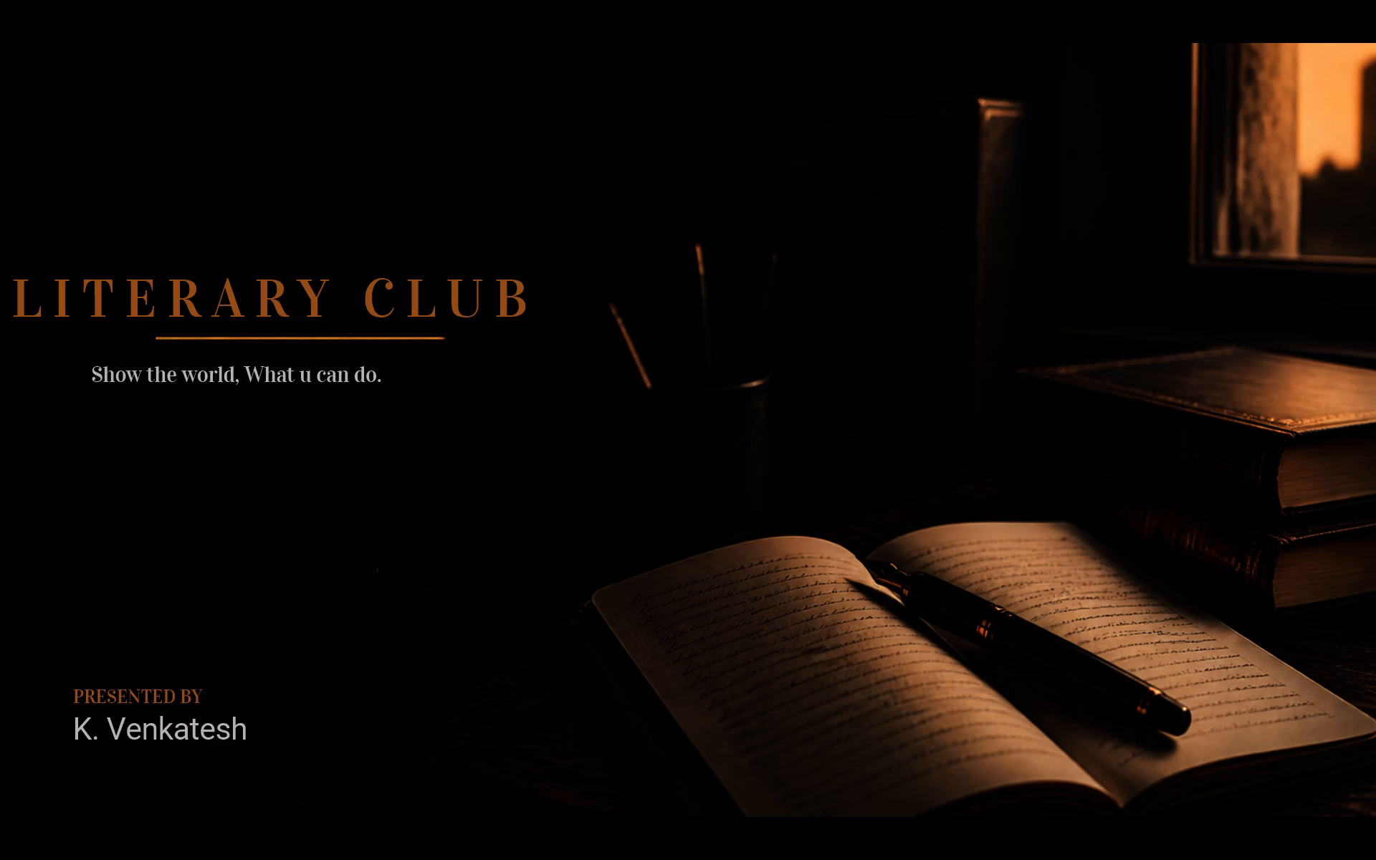
key(Right)
key(Right)
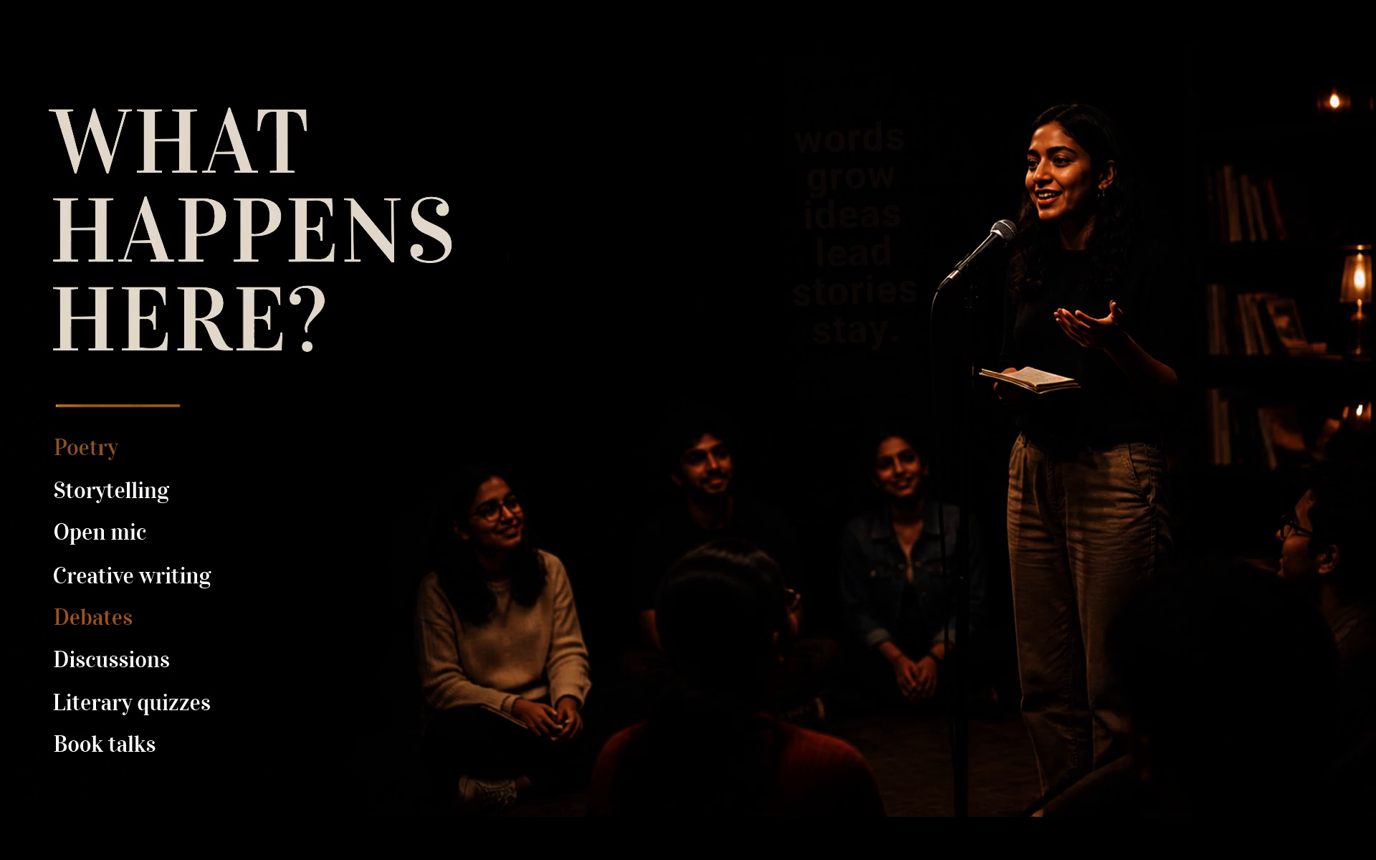
key(Left)
key(Left)
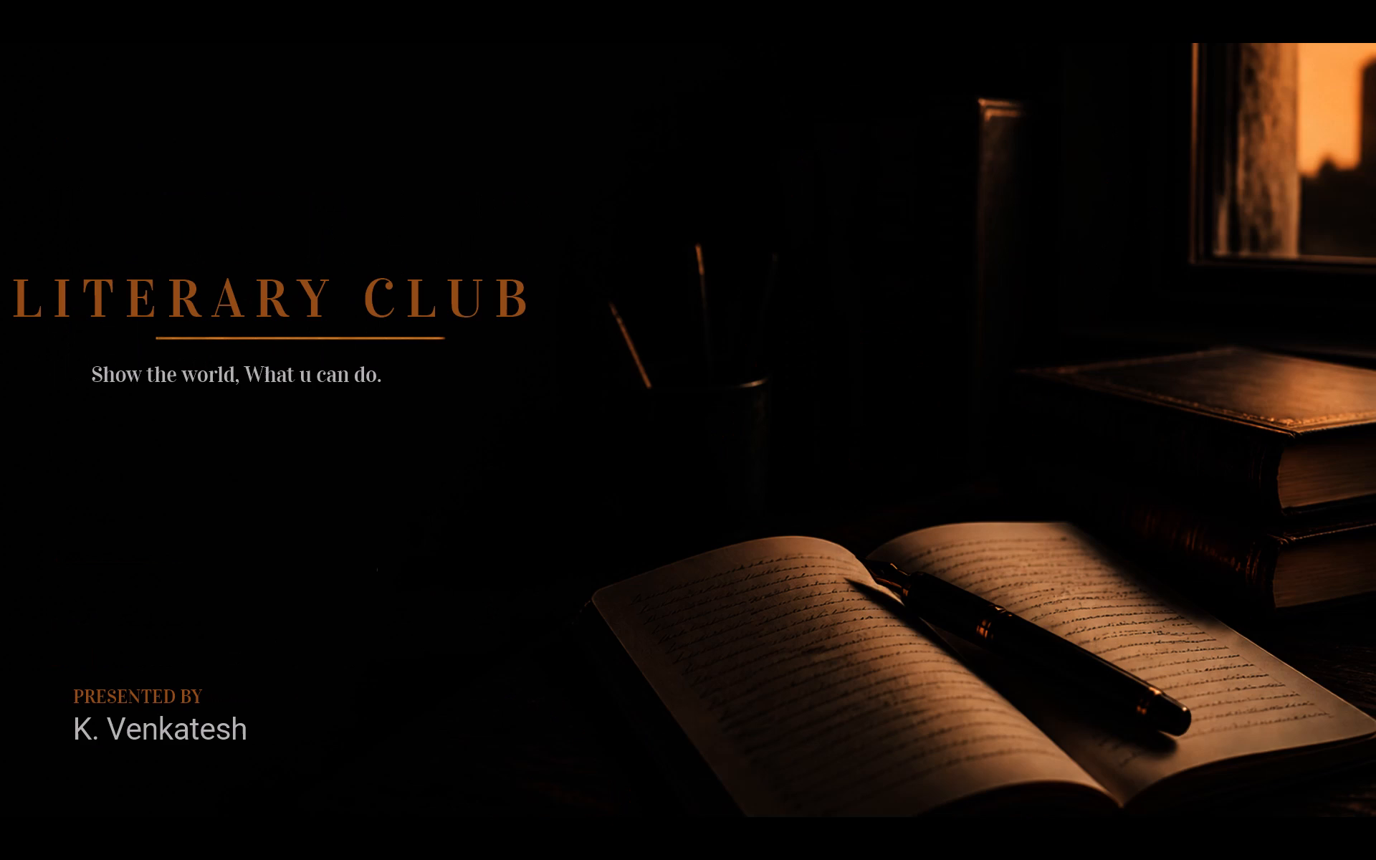
key(Right)
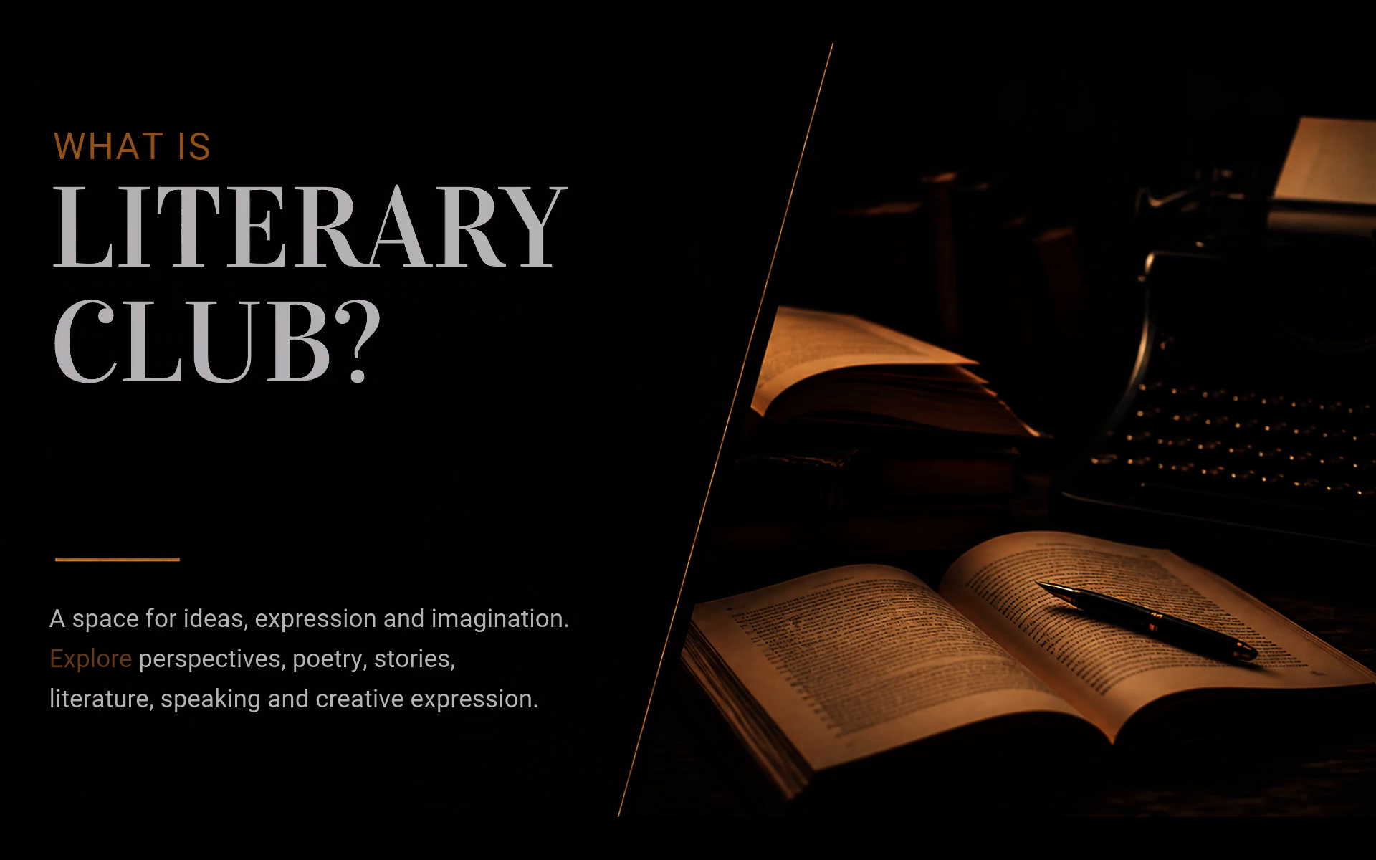
key(Right)
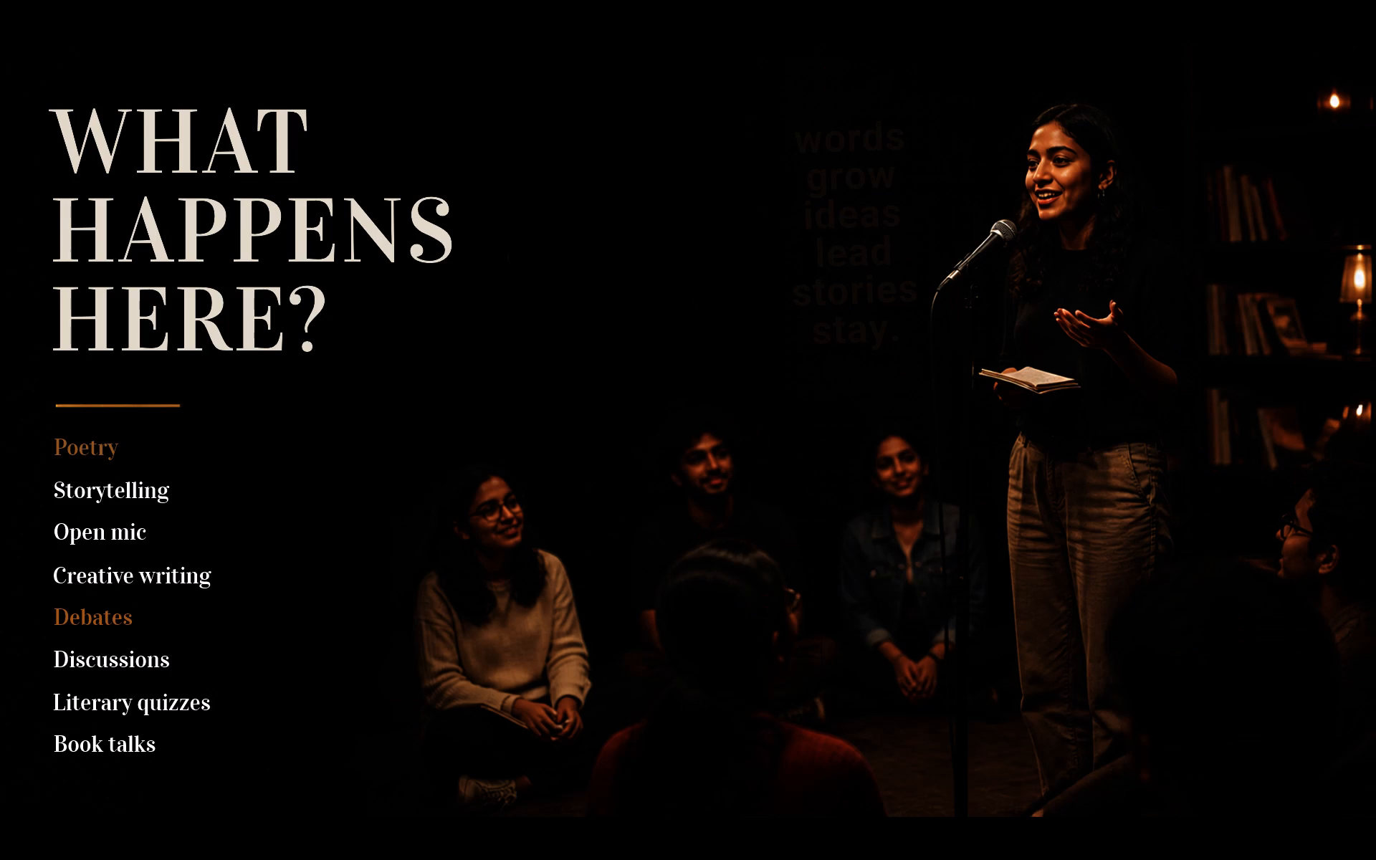
key(Right)
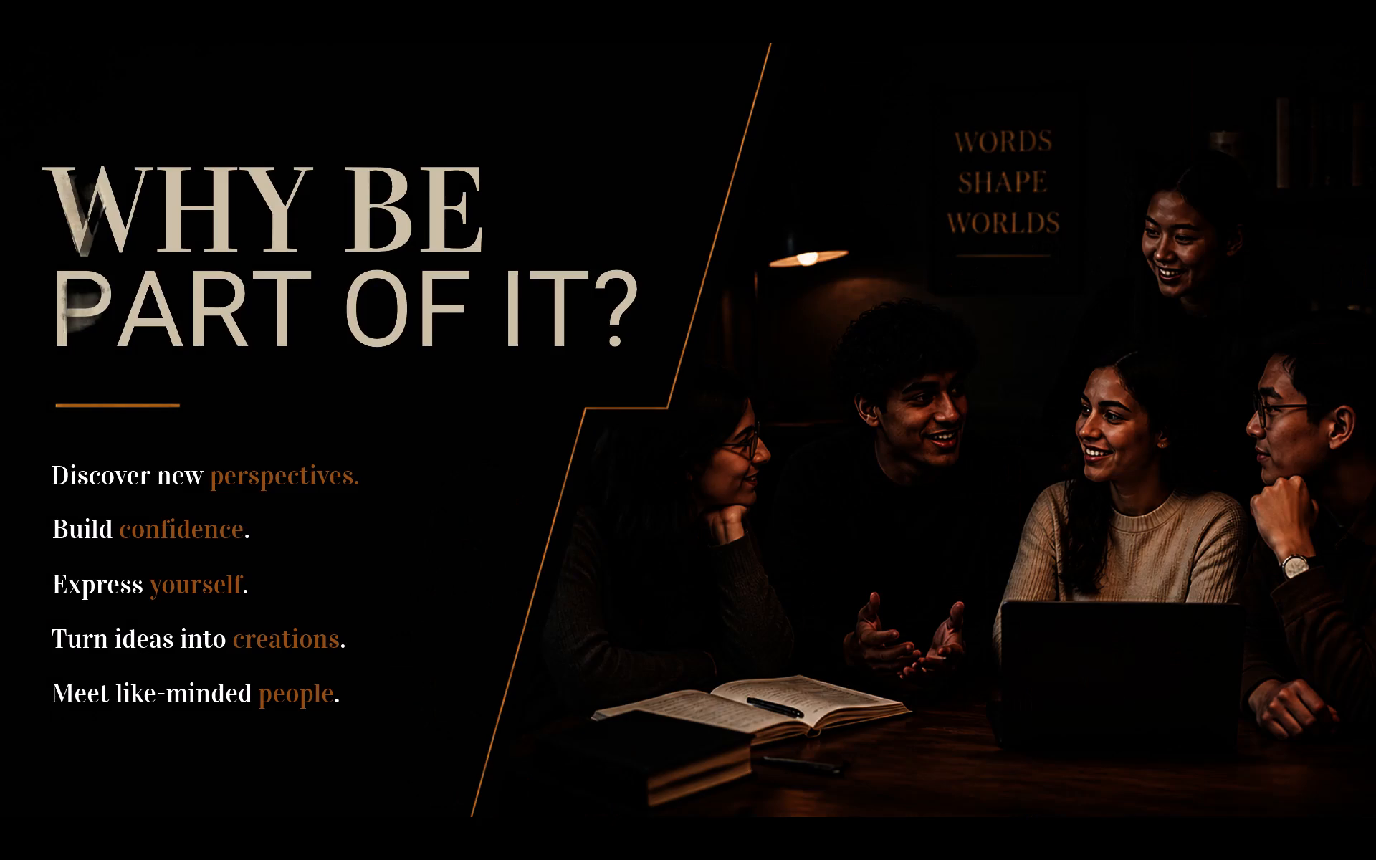
key(Right)
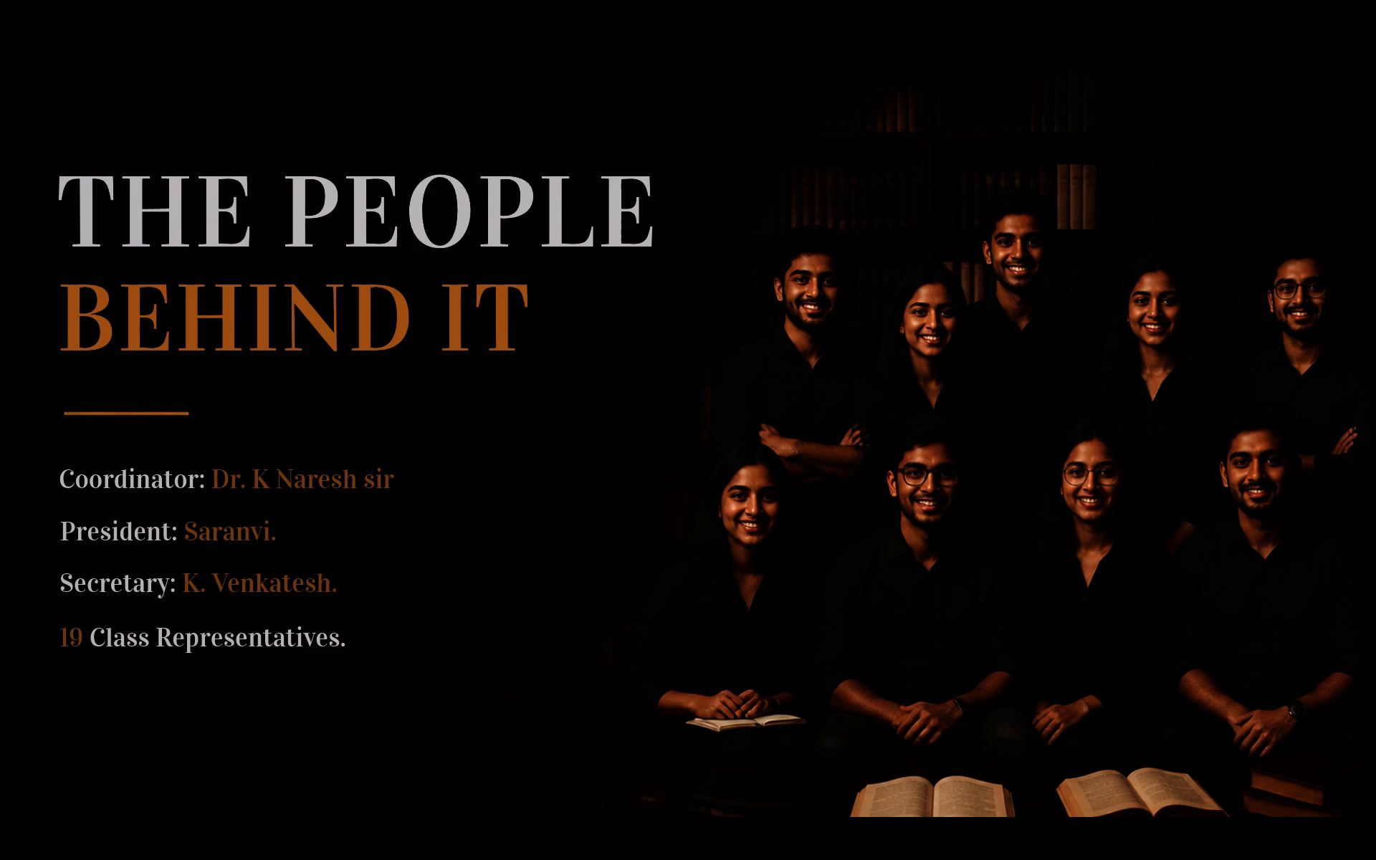
key(Right)
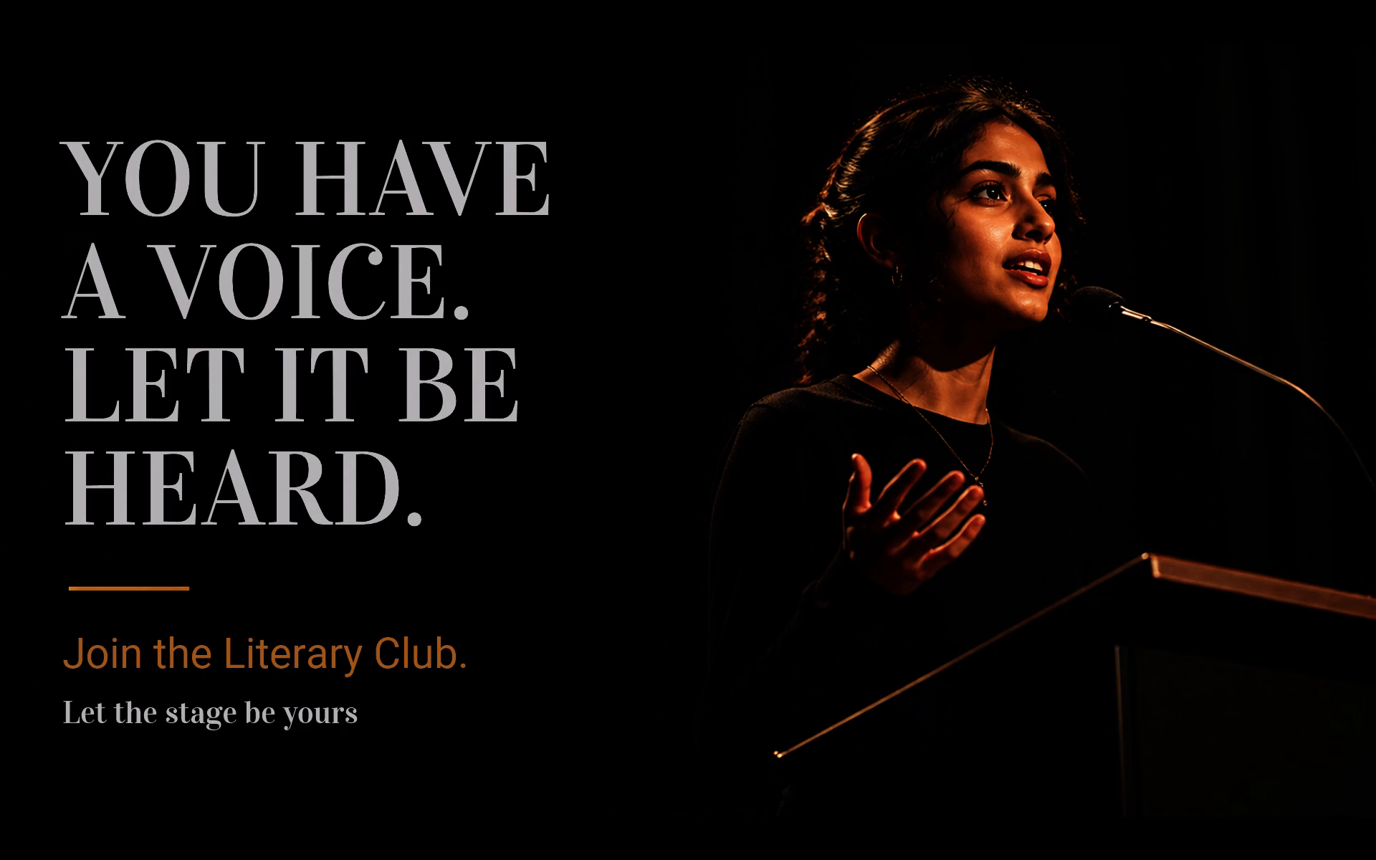
key(Right)
key(Left)
Go back through the running slide show from slide 6 to the opening Literary Club slide.
key(Left)
key(Left)
key(Left)
key(Left)
key(Left)
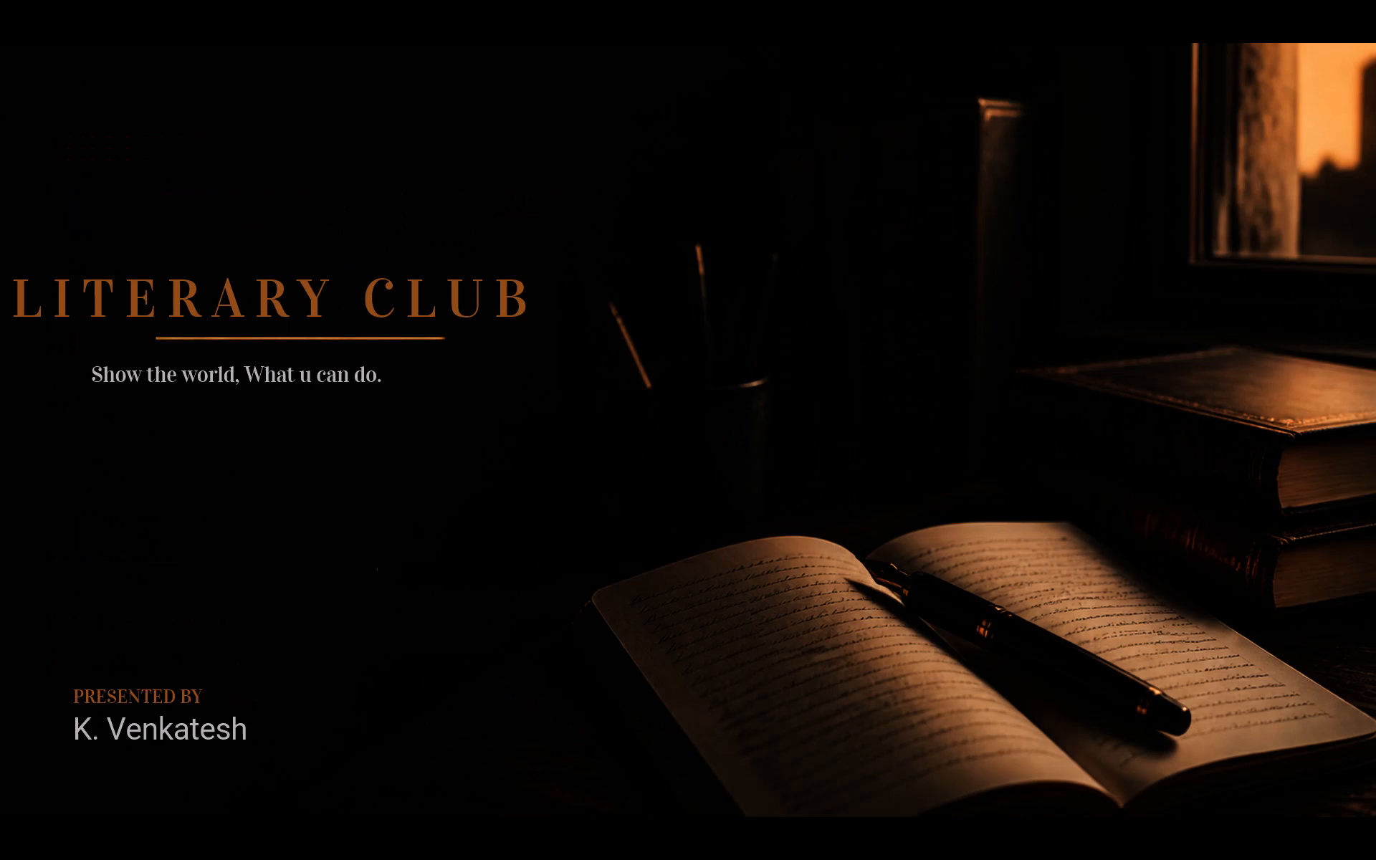
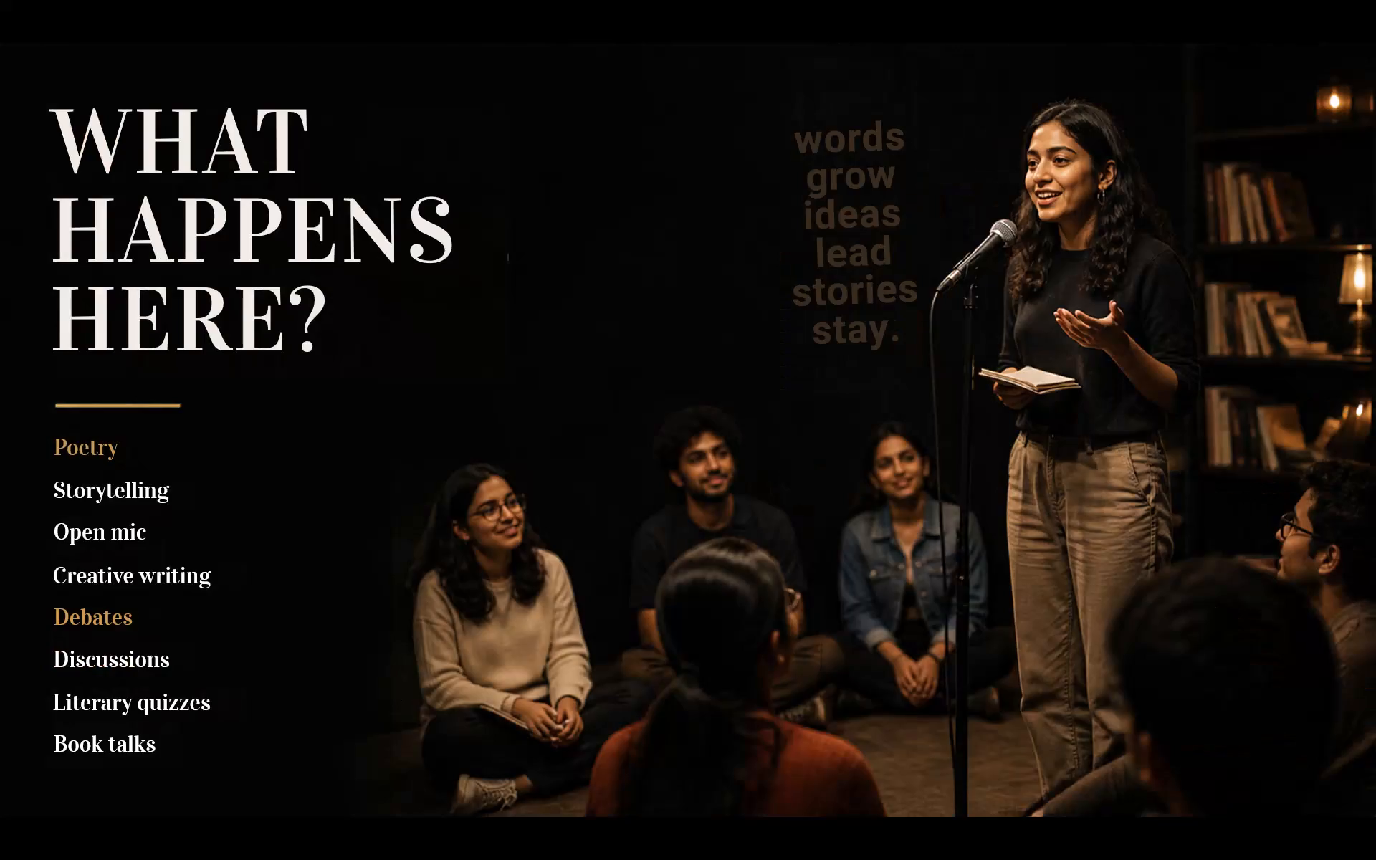
Go back one slide in the running show, from "What Happens Here?" to "What is Literary Club?".
key(Left)
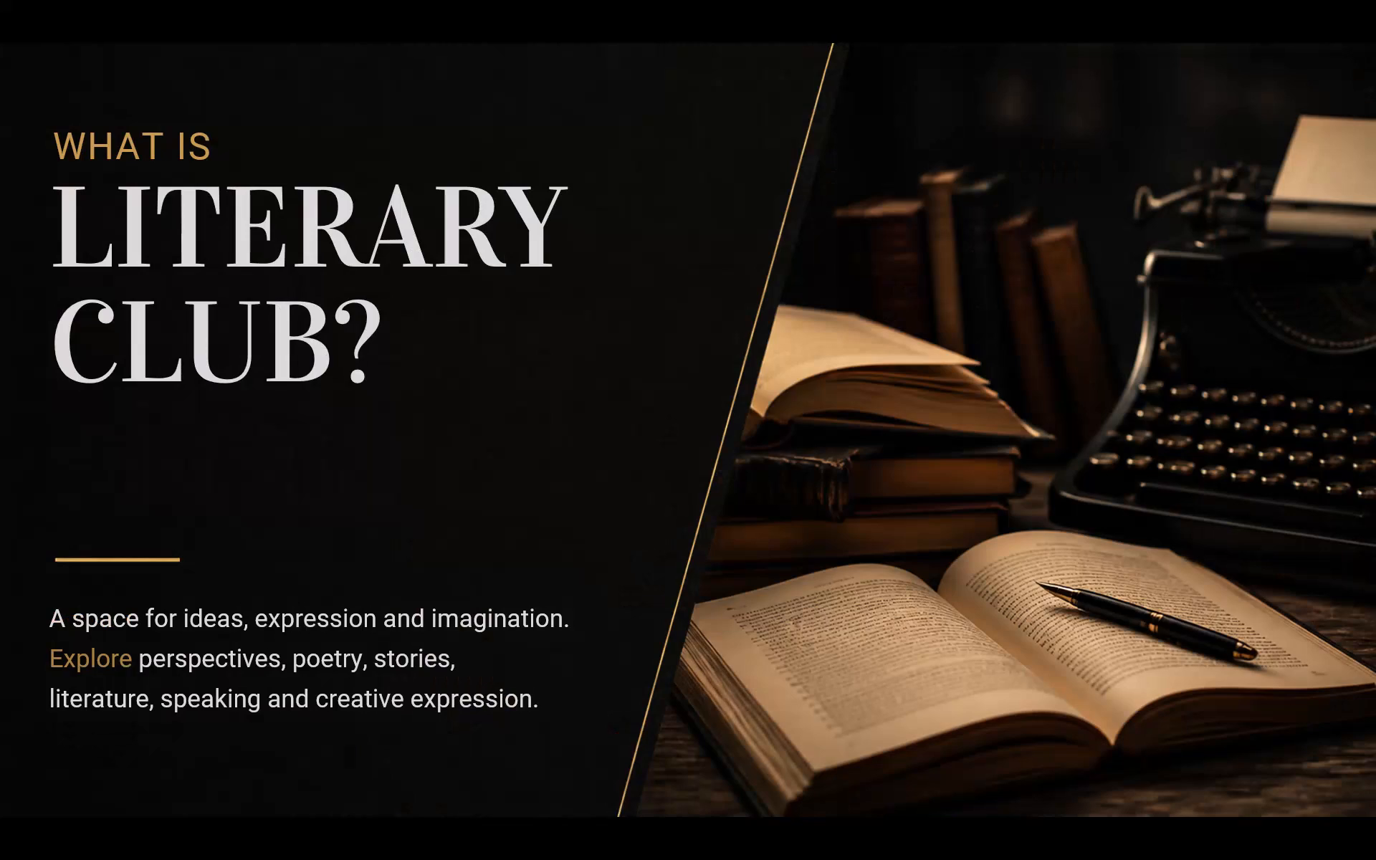
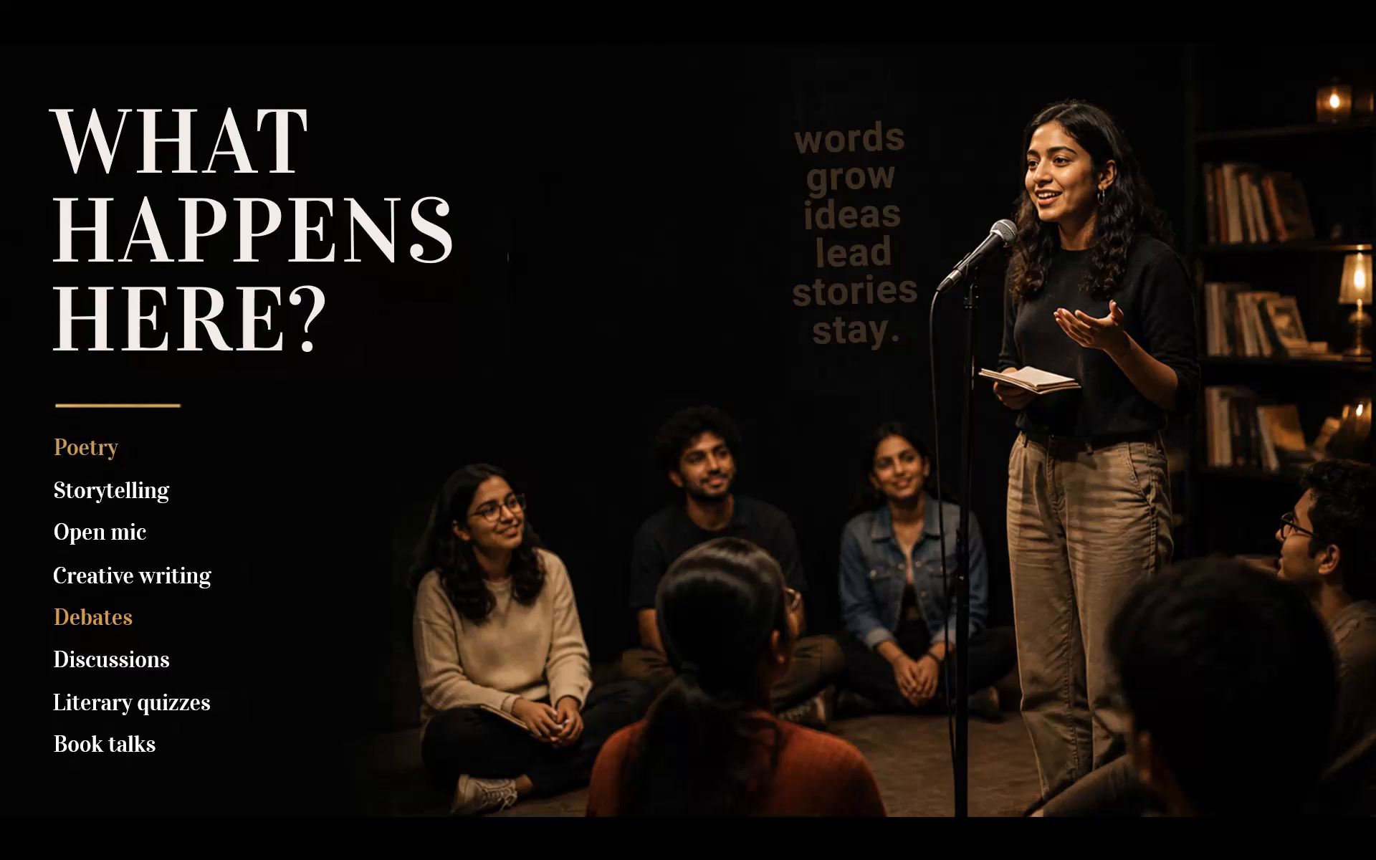
Advance the running slide show from "What Happens Here?" through the remaining slides to the end of the show, reviewing each one.
key(Right)
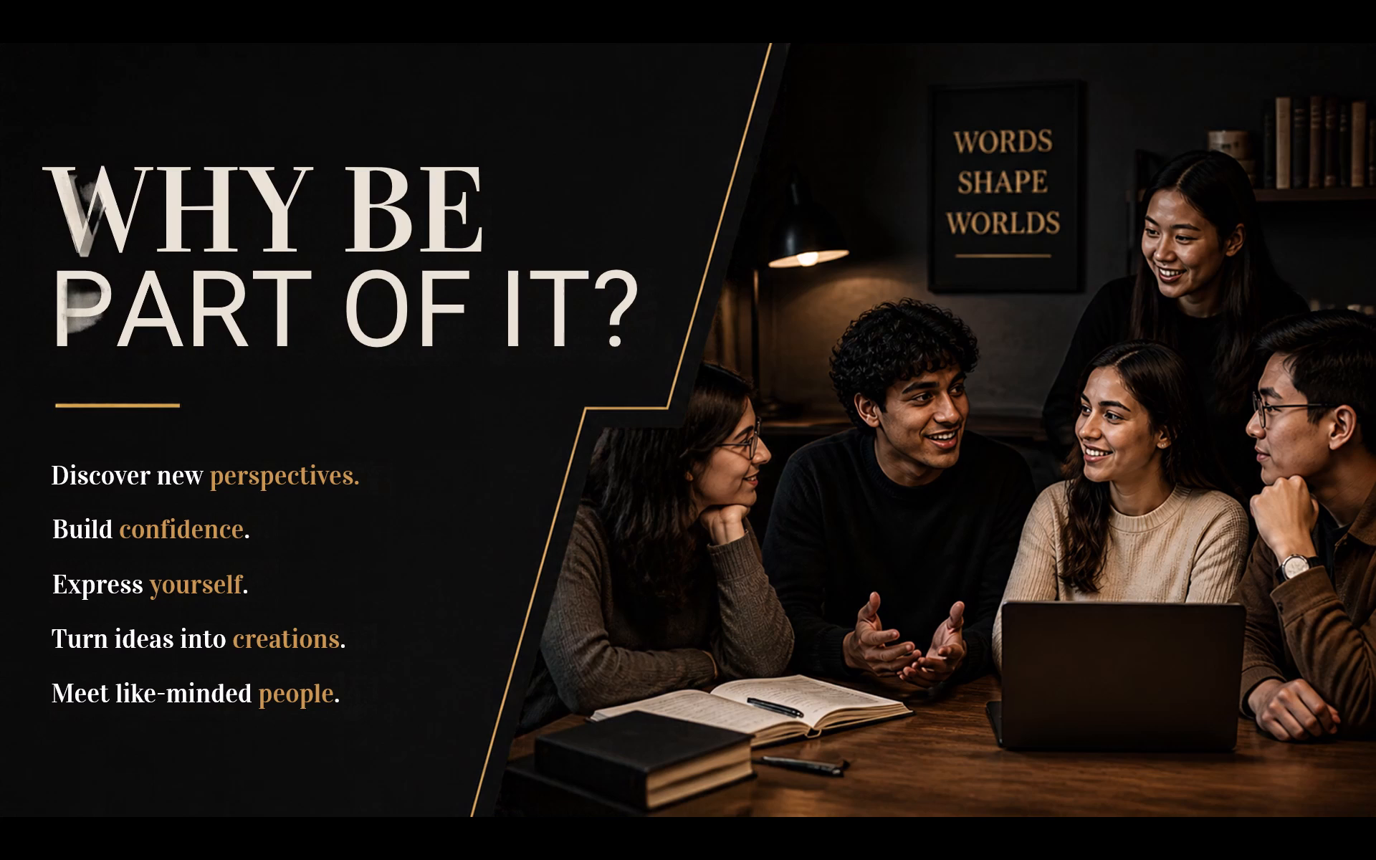
key(Right)
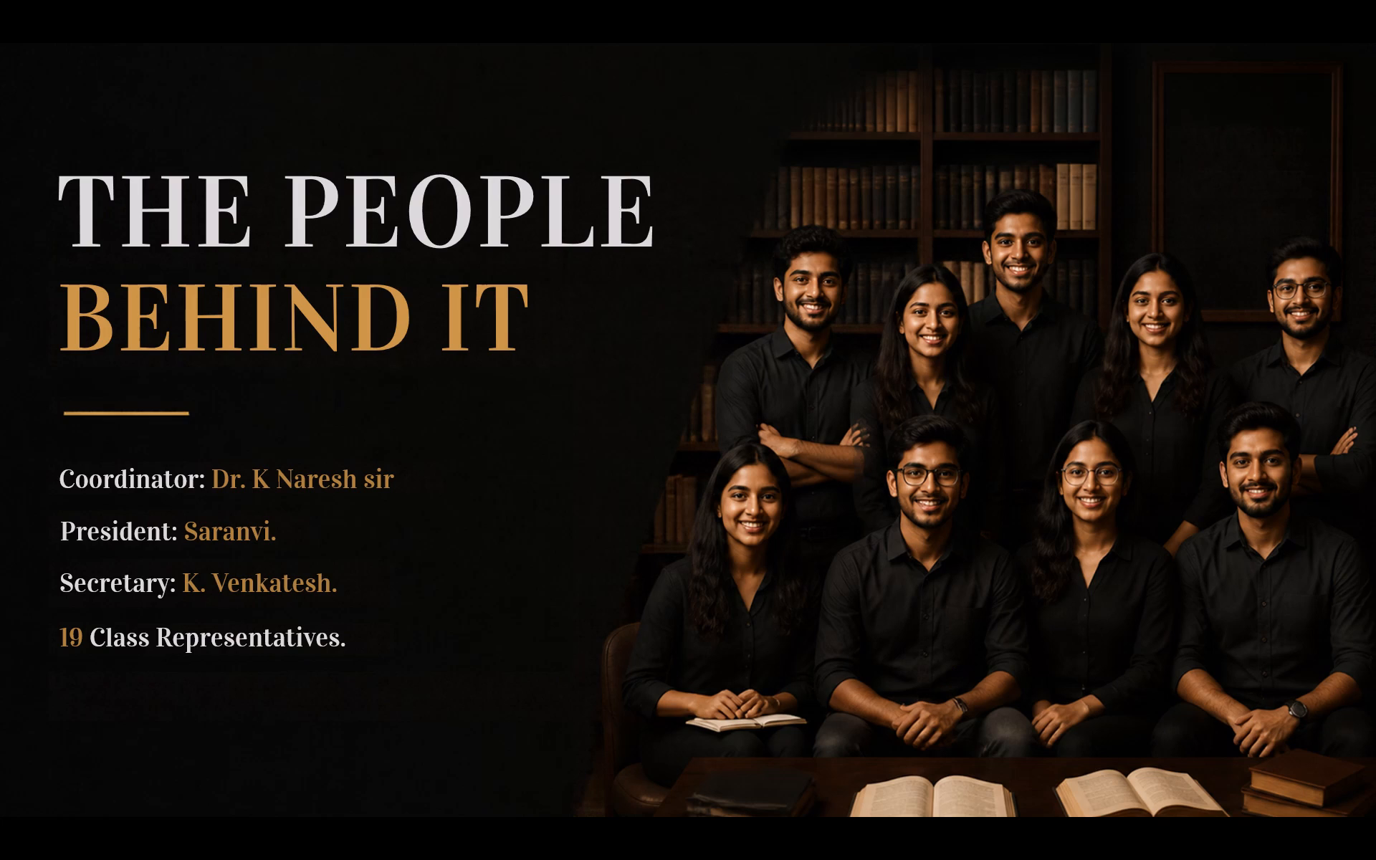
key(Right)
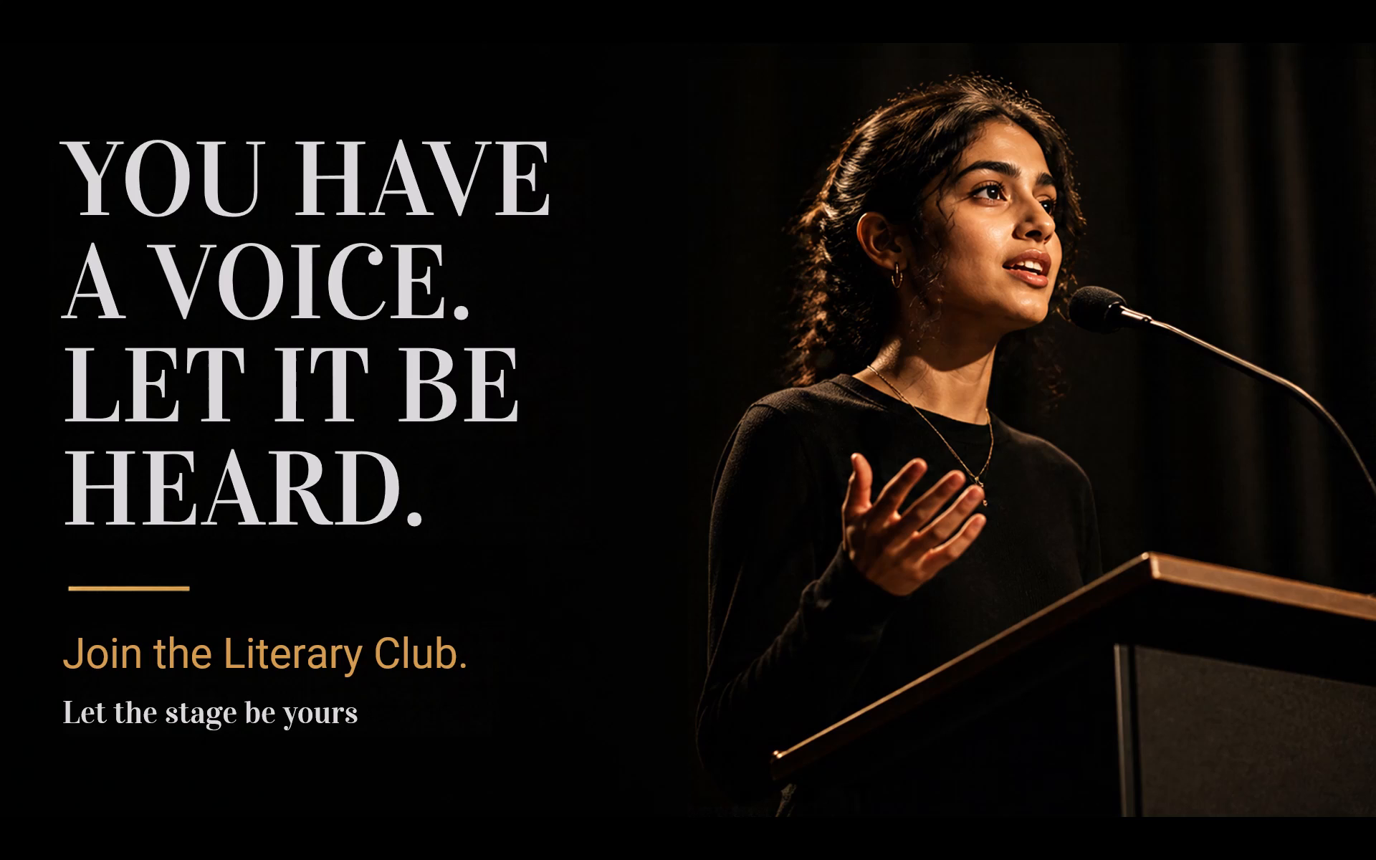
key(Right)
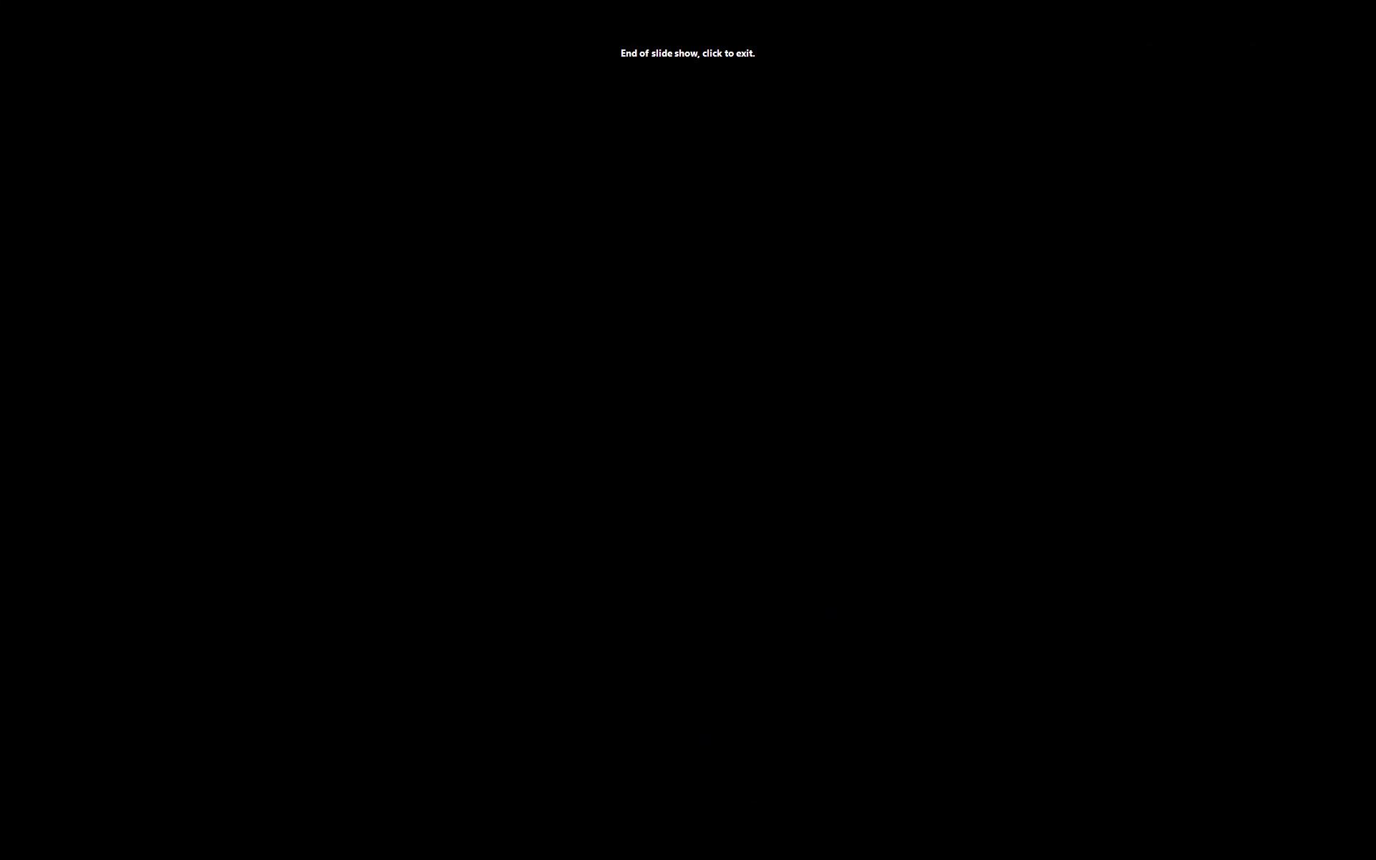